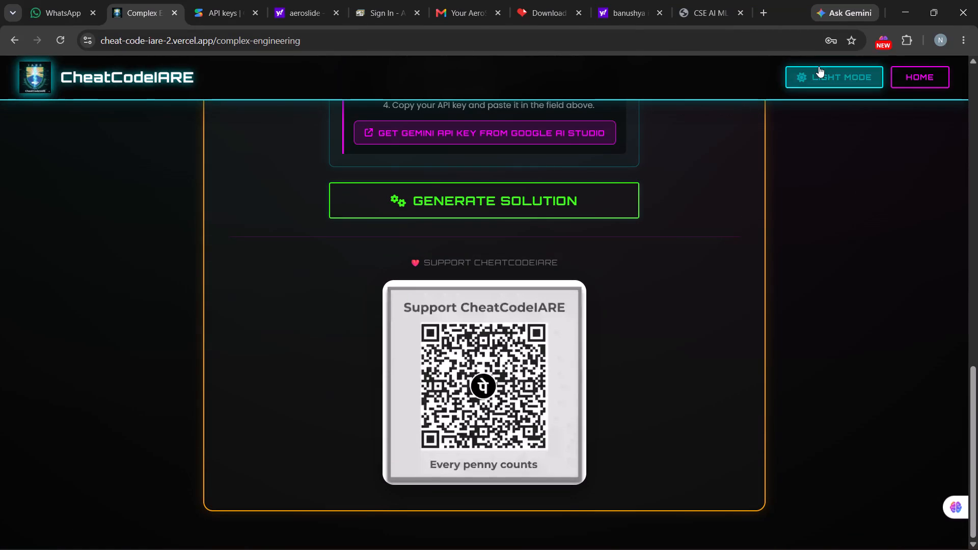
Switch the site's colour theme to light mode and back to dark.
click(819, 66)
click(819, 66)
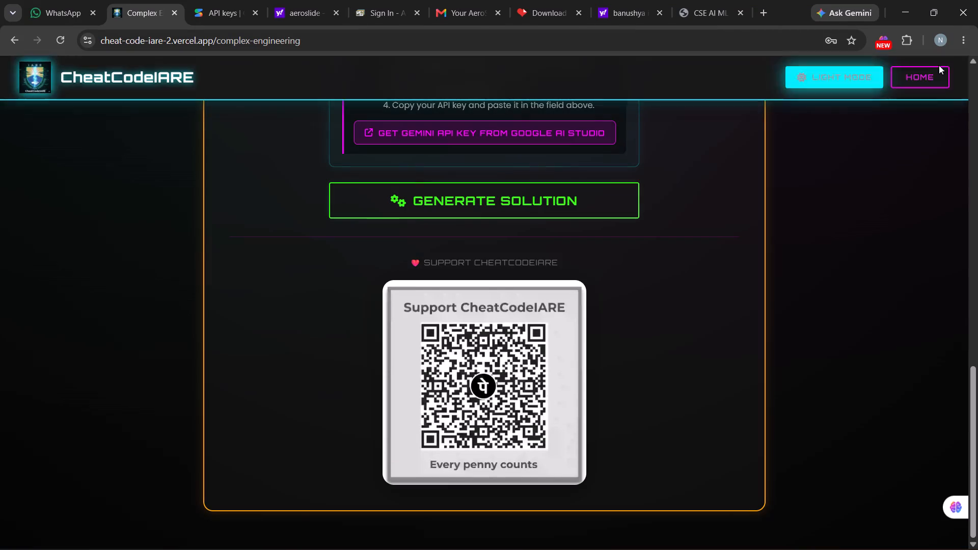
Return from the complex engineering page to the site's home page and look over its main features.
click(938, 68)
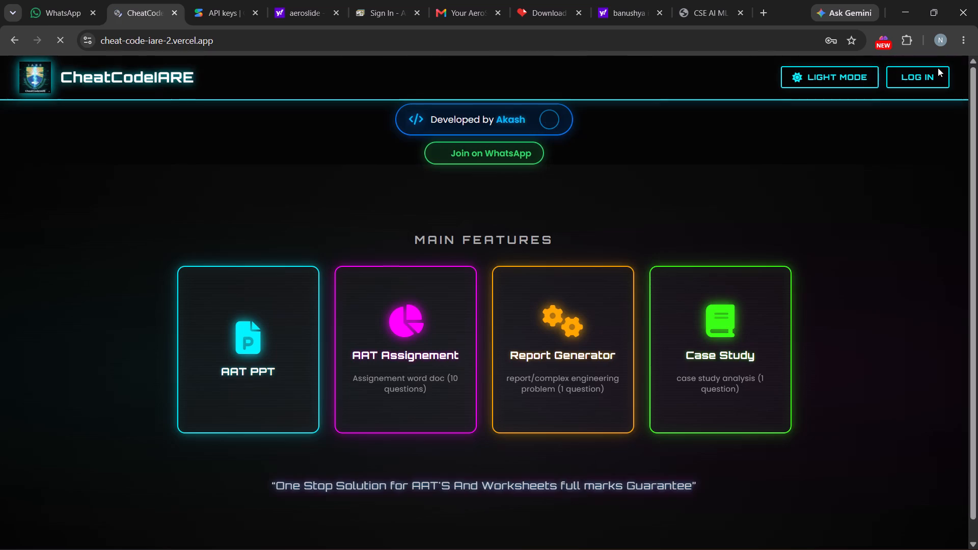
scroll(460, 278, down, 6)
scroll(460, 278, up, 2)
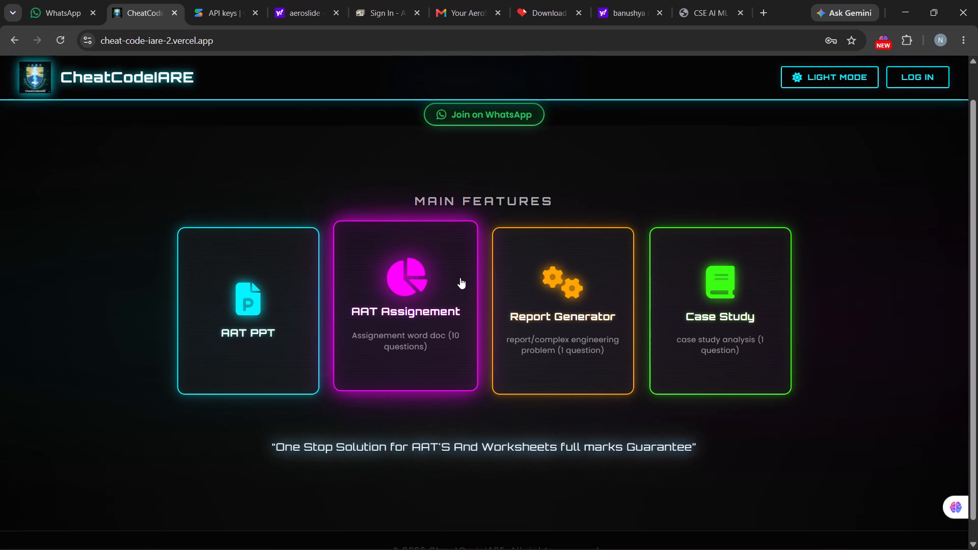
scroll(460, 278, up, 3)
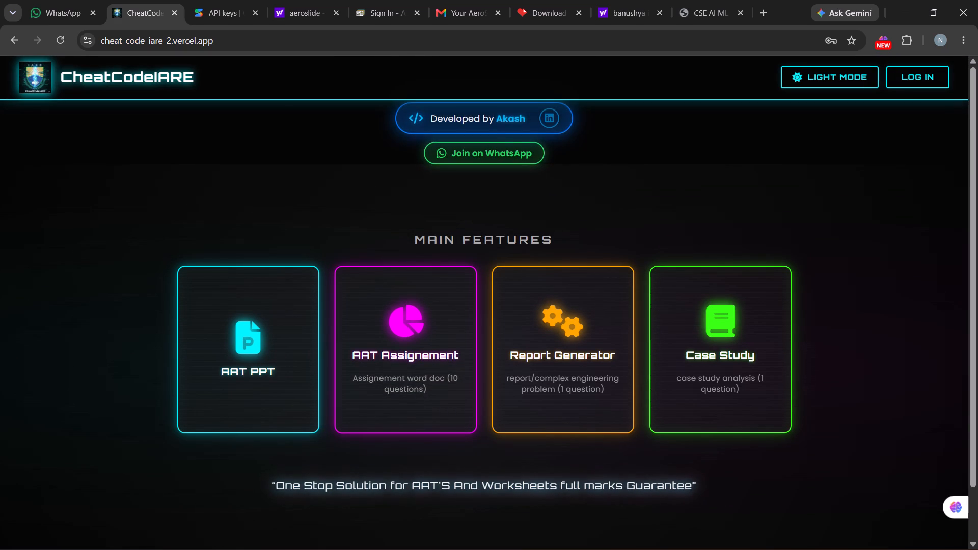
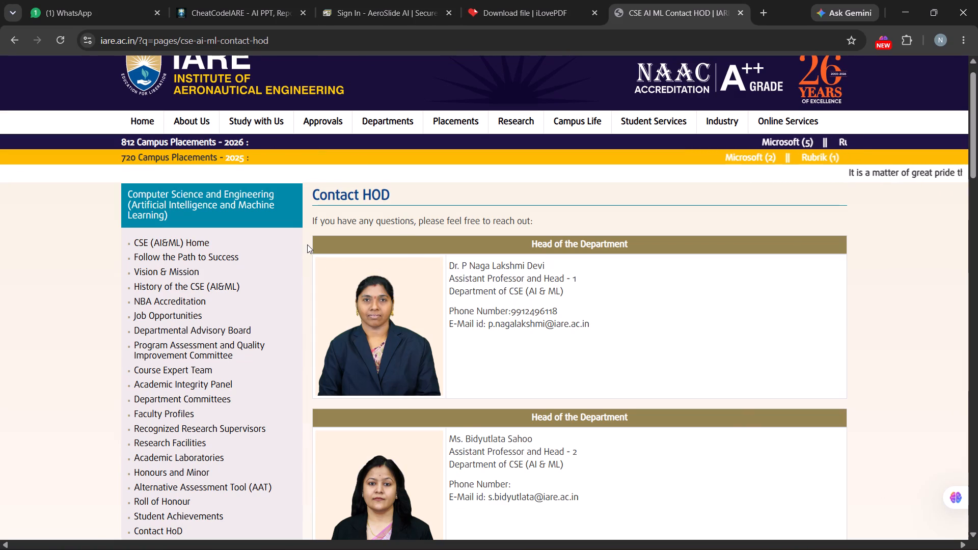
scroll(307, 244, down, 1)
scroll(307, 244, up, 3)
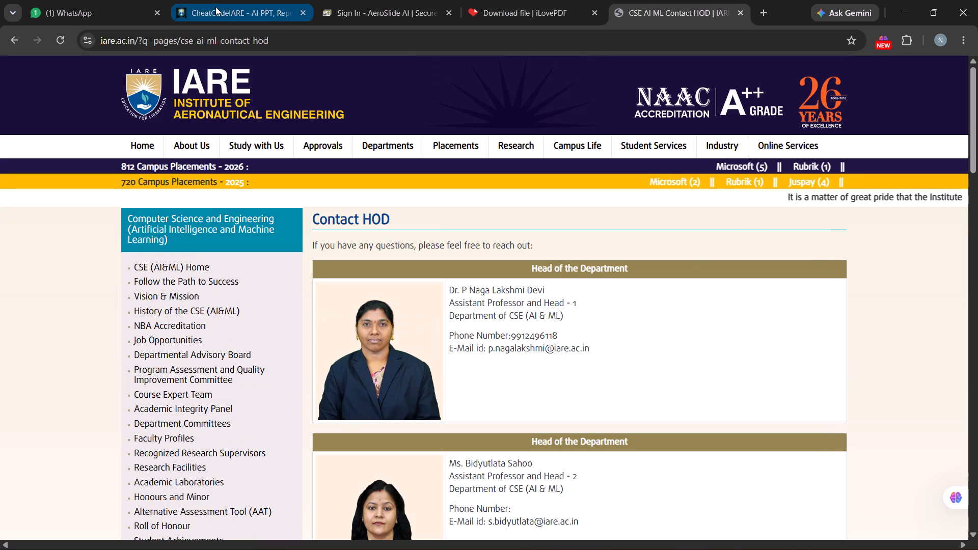
Switch back to the CheatCodeIARE site, look over its home page from header to footer, and follow the site logo.
click(215, 7)
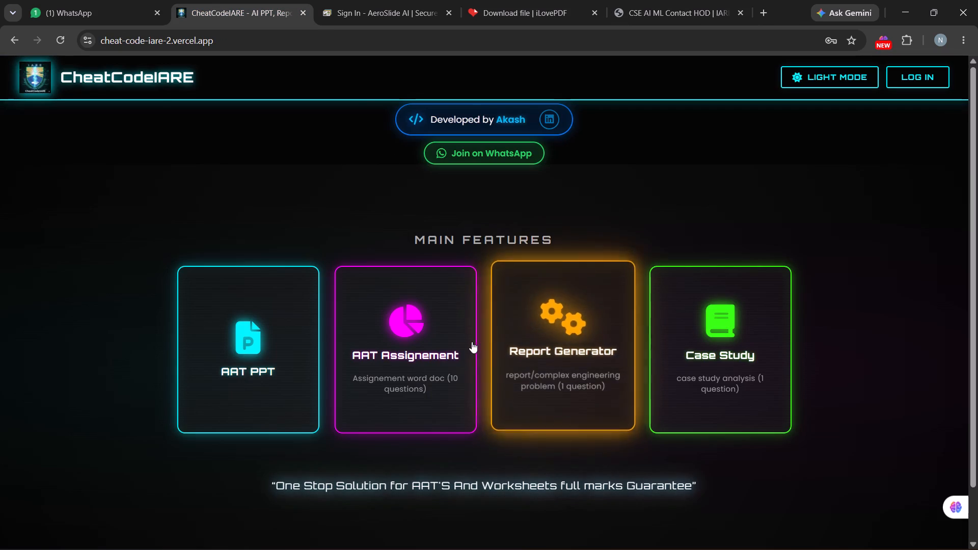
scroll(472, 342, down, 3)
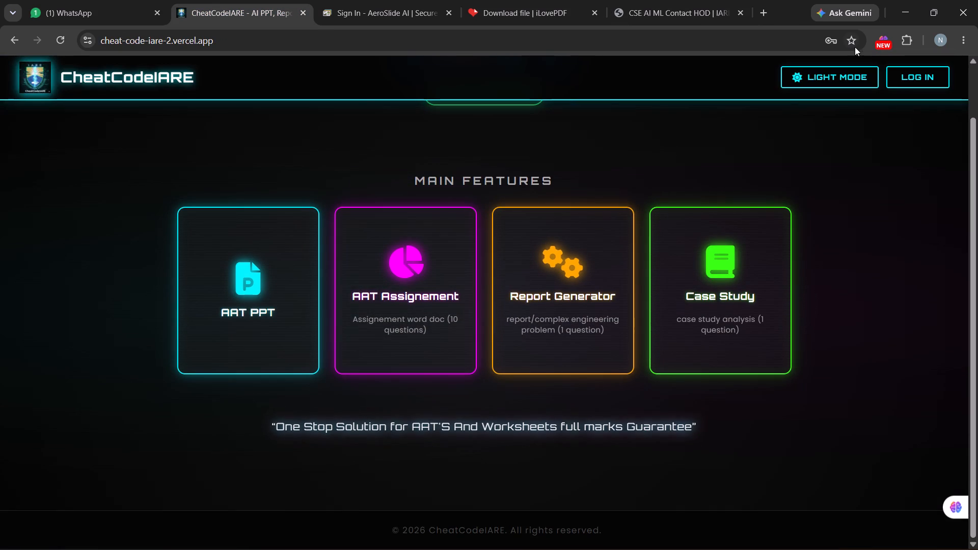
scroll(636, 160, up, 3)
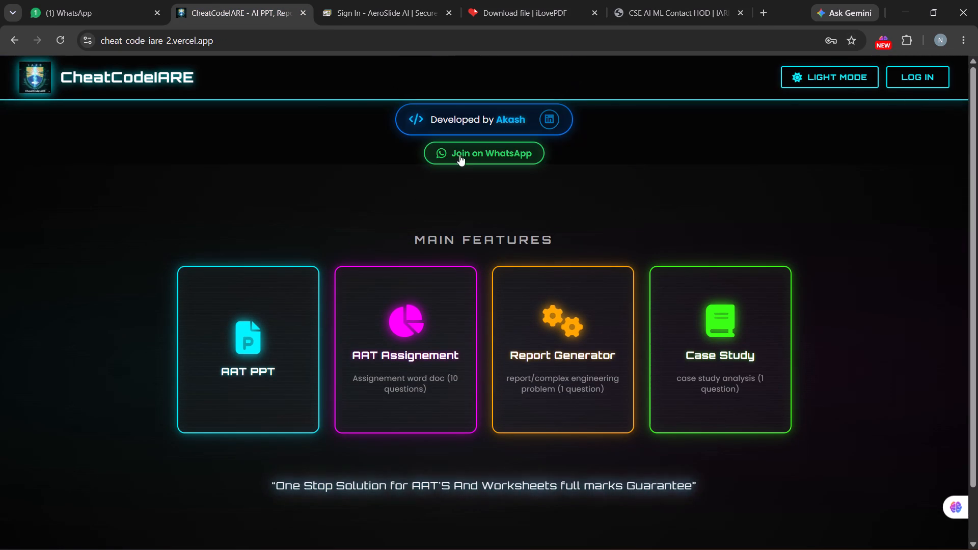
scroll(503, 337, down, 3)
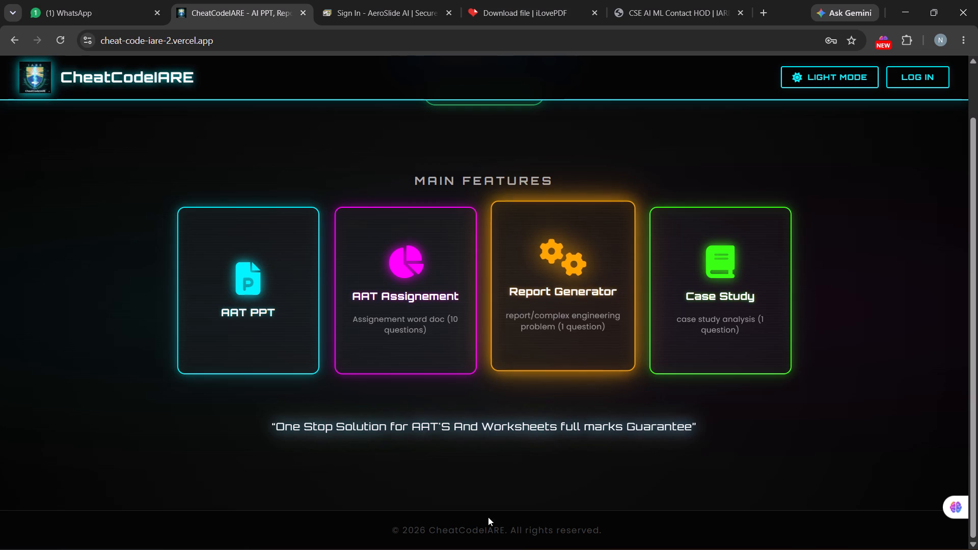
scroll(444, 340, up, 2)
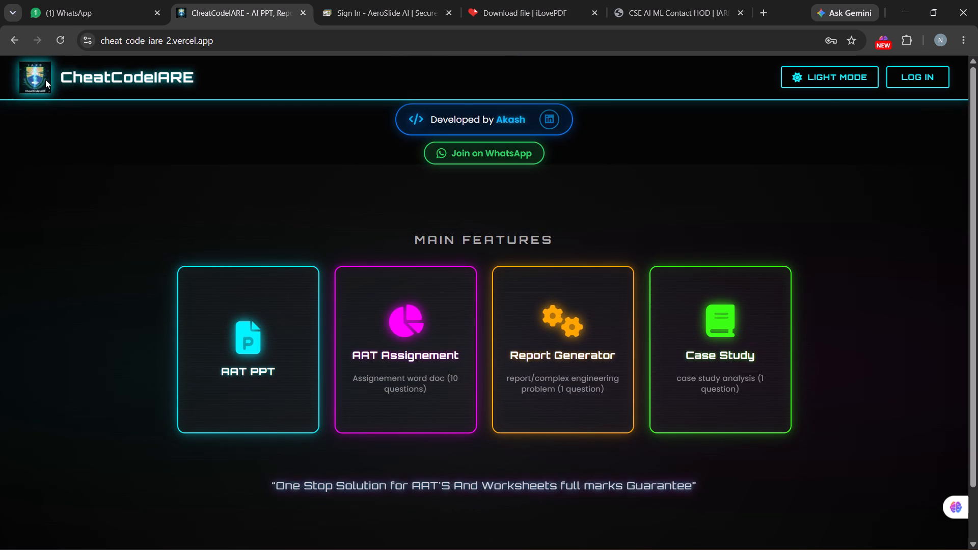
click(44, 80)
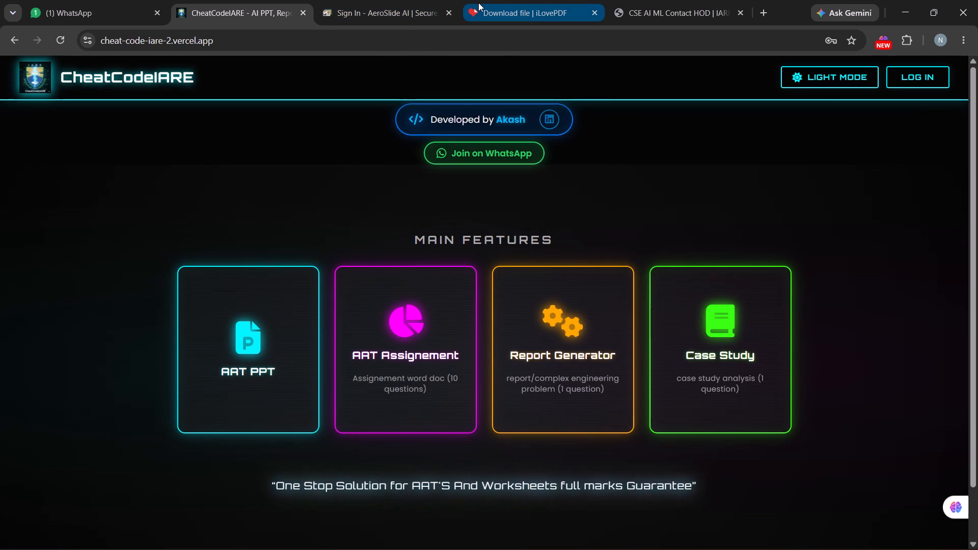
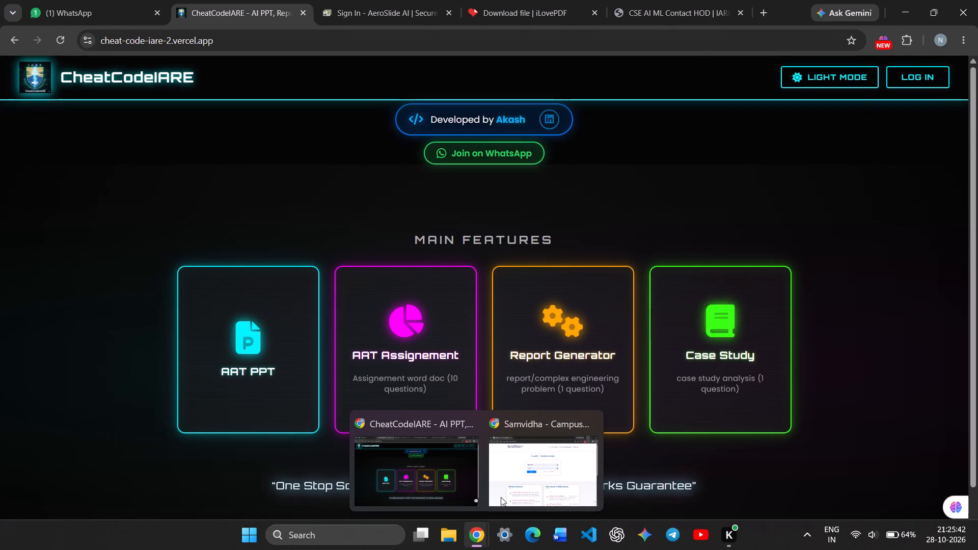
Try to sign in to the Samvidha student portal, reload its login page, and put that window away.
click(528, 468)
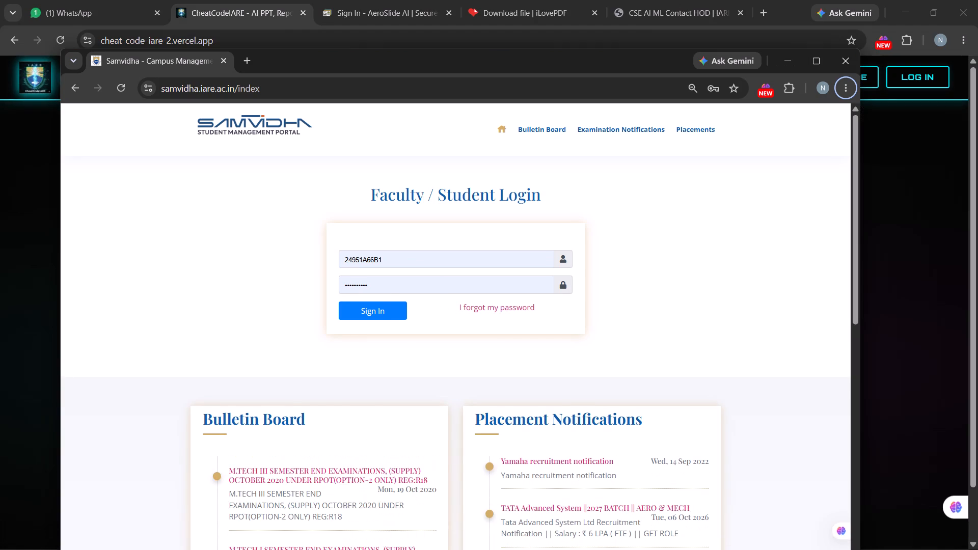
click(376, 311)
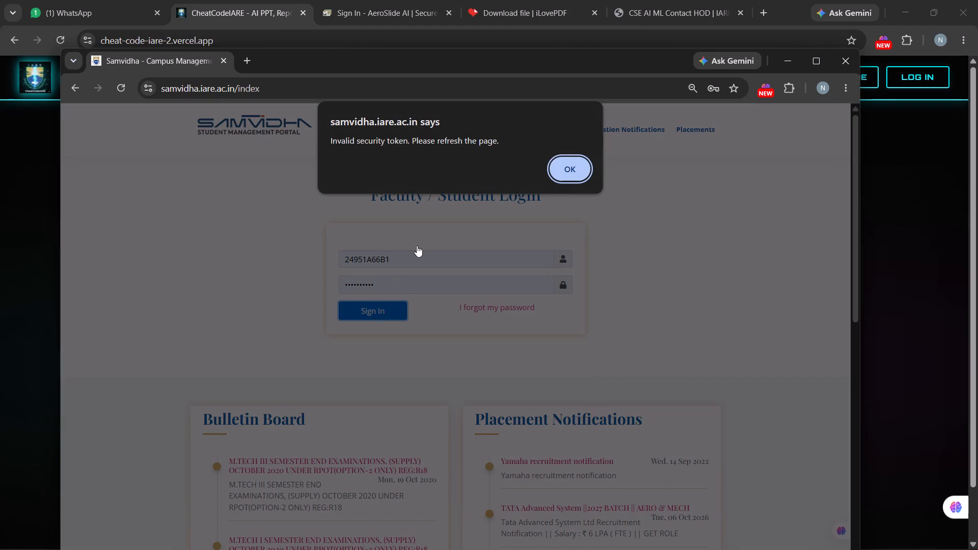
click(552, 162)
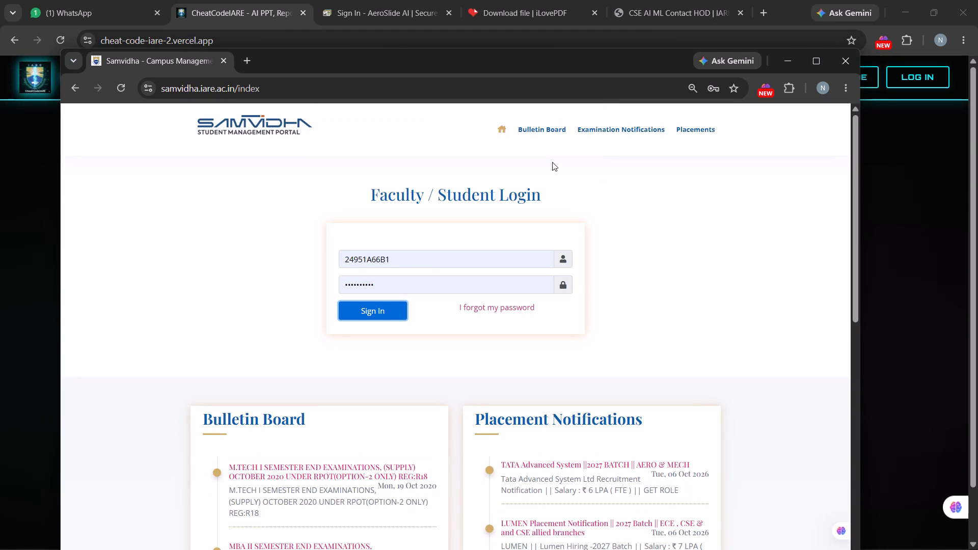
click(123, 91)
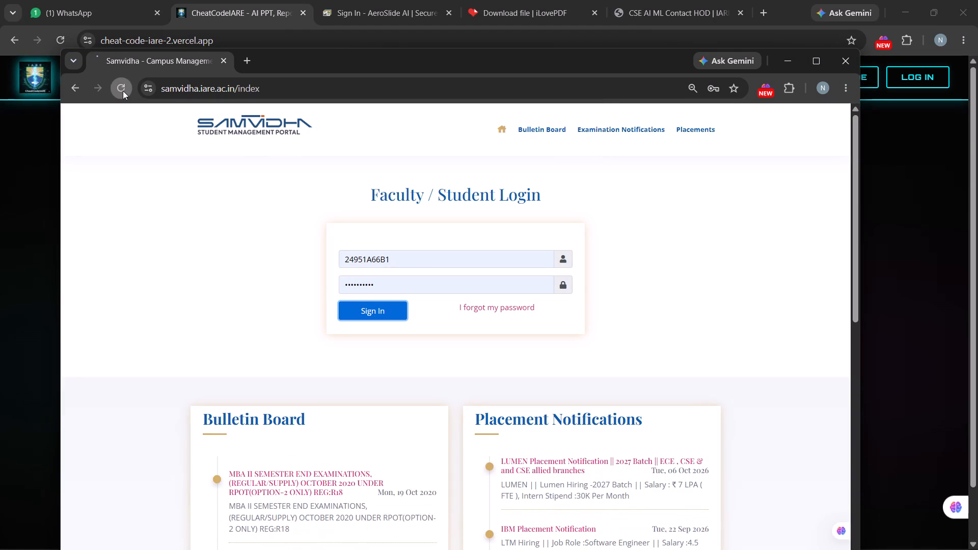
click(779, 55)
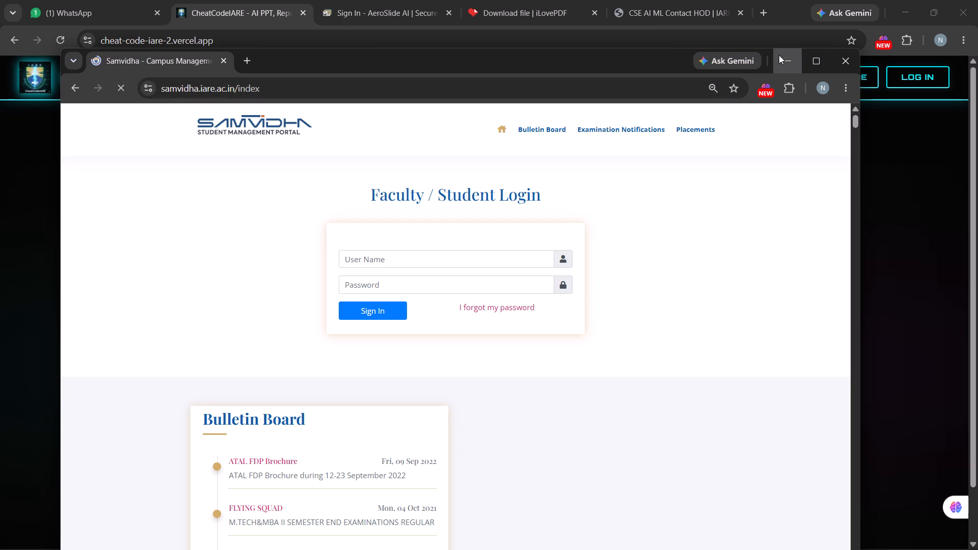
Open CheatCodeIARE's Report Generator and look through the CEP / Report form's student, faculty, problem statement and API sections.
scroll(547, 307, down, 2)
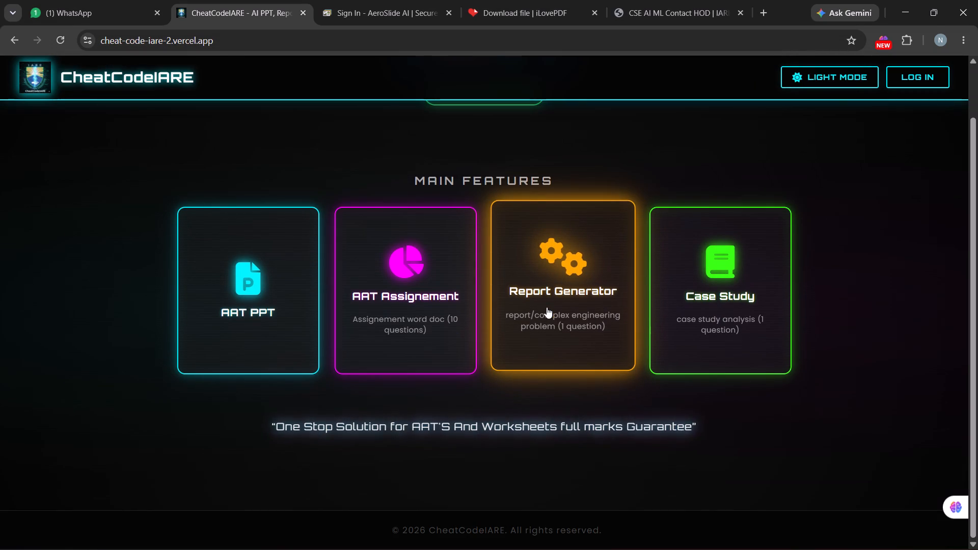
click(570, 310)
scroll(570, 310, down, 4)
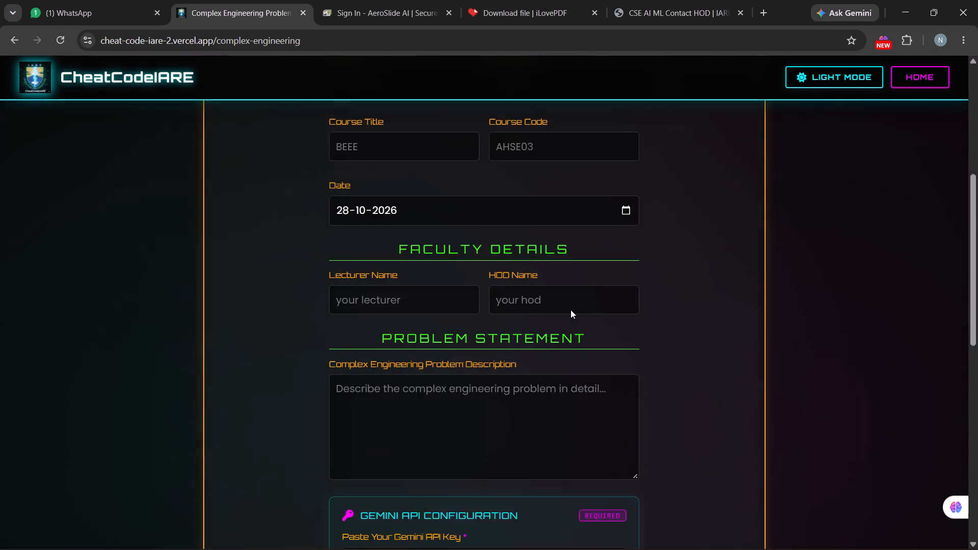
scroll(570, 310, down, 6)
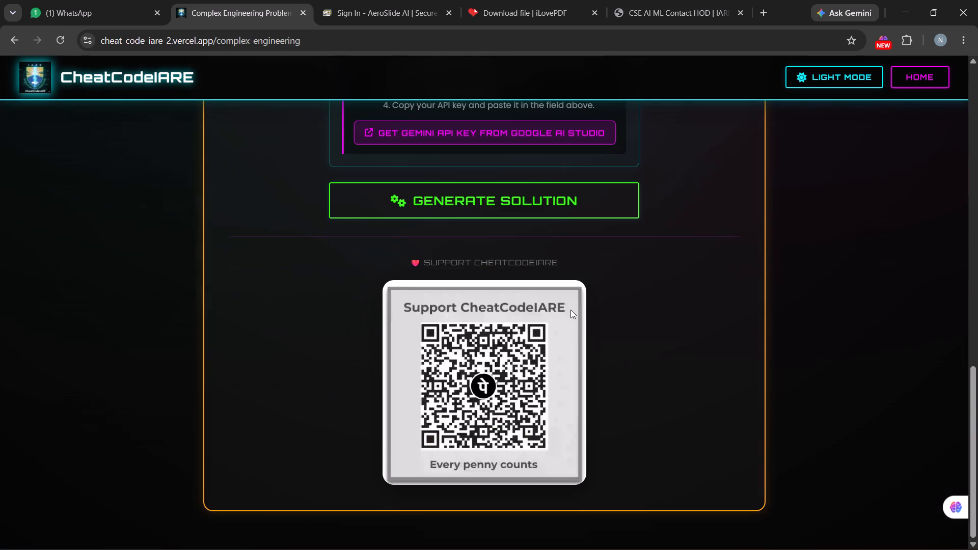
scroll(555, 236, up, 14)
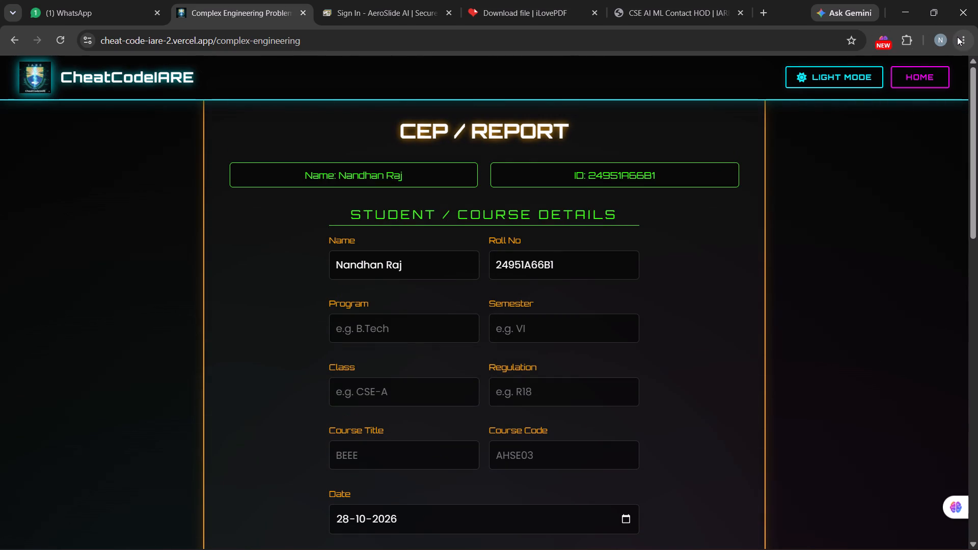
Open the most recent CEP Word document from the browser's download history.
click(957, 37)
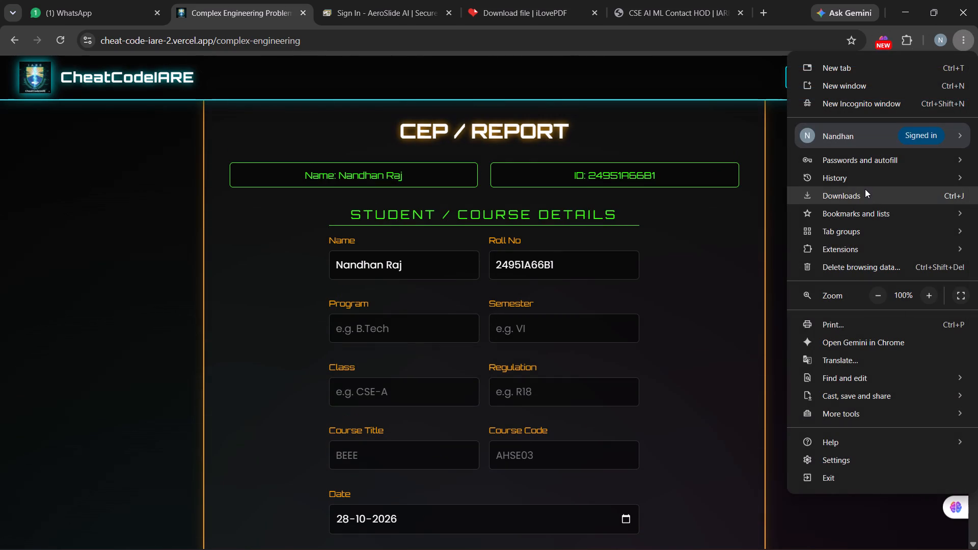
click(865, 189)
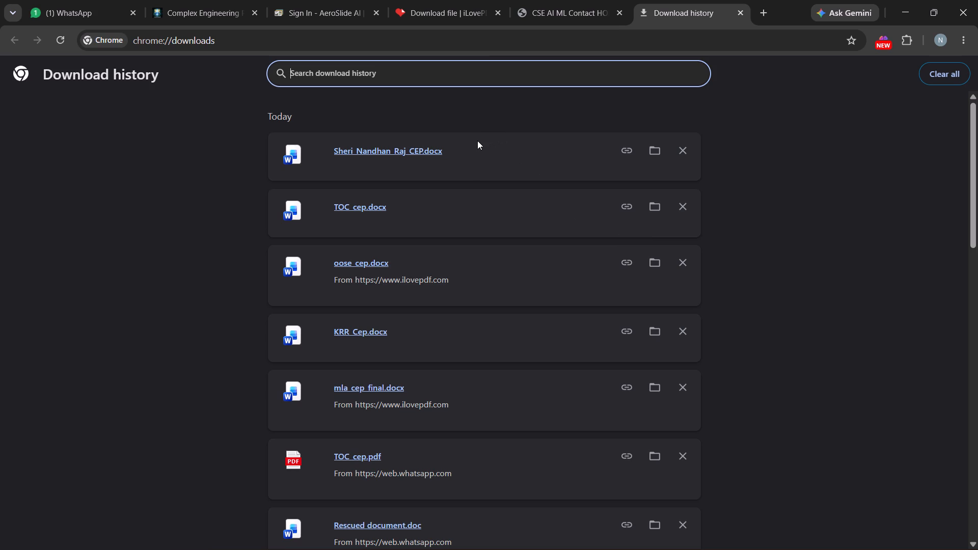
click(381, 149)
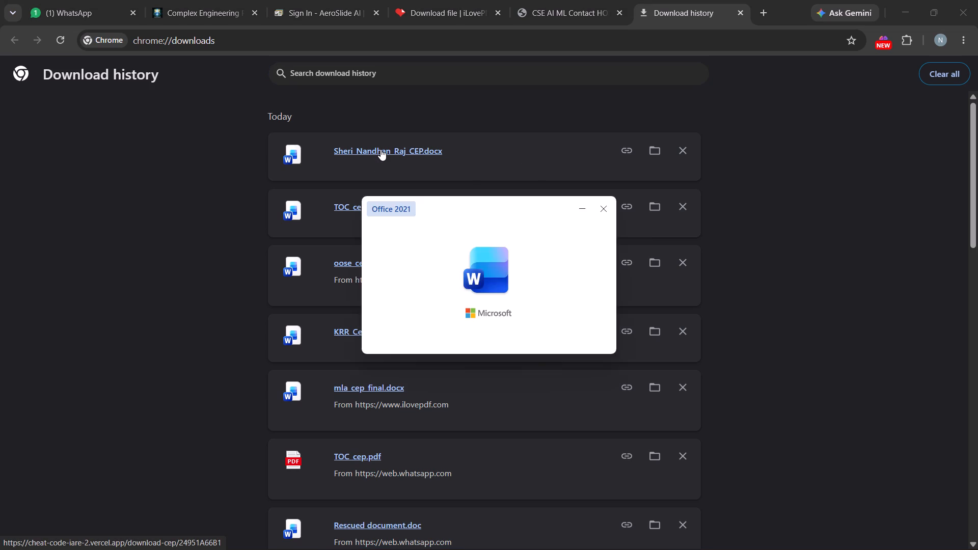
click(381, 149)
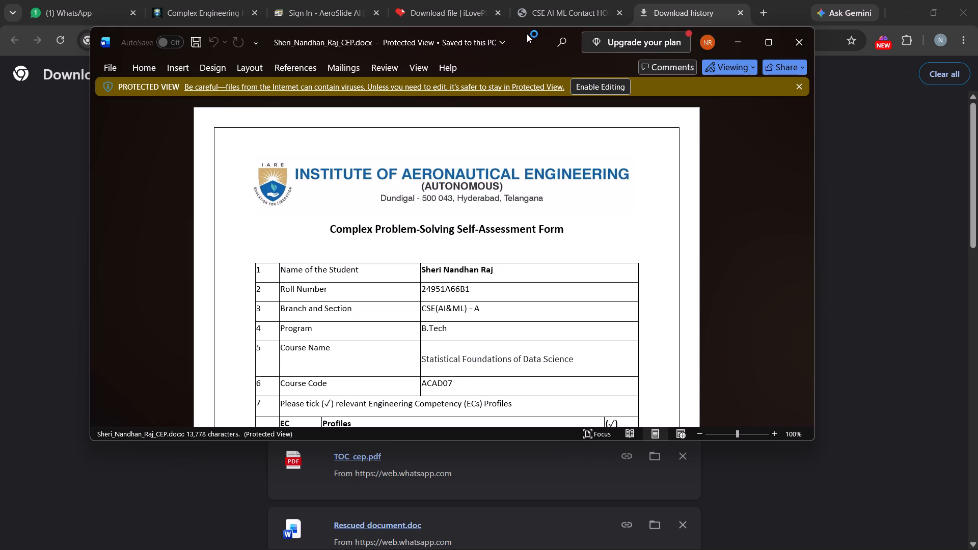
drag(527, 34, 564, 90)
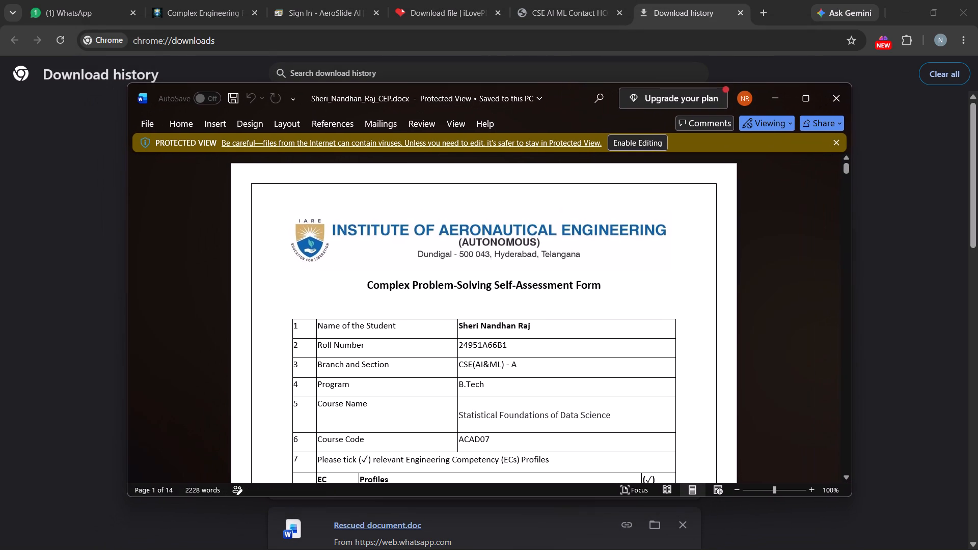
Enlarge the Word window and examine the report's self-assessment form, title page and student declaration.
scroll(514, 283, down, 3)
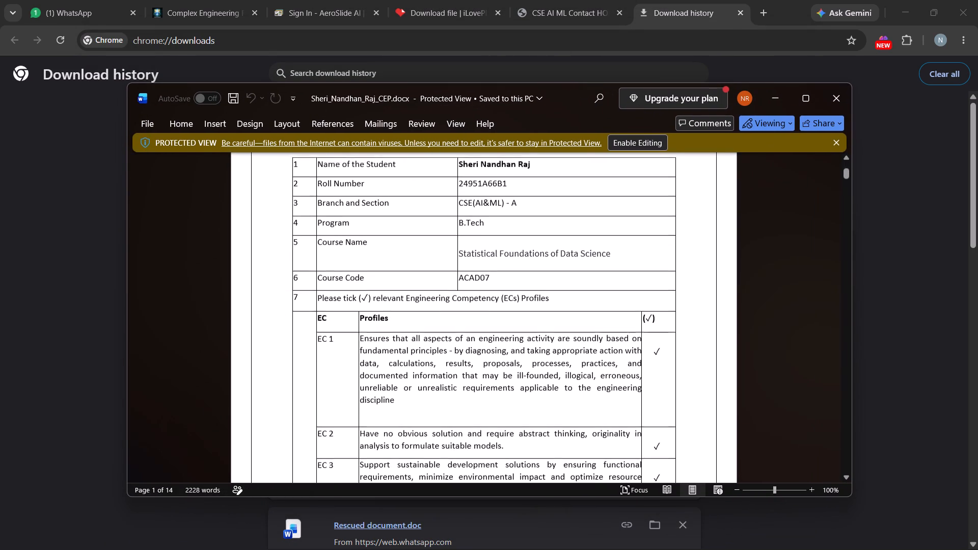
scroll(514, 283, down, 1)
scroll(514, 283, up, 6)
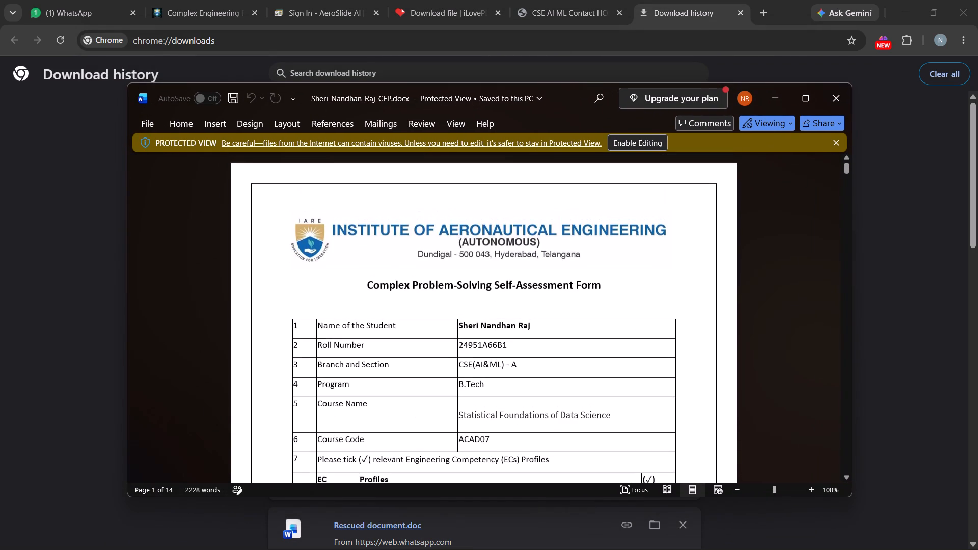
click(804, 92)
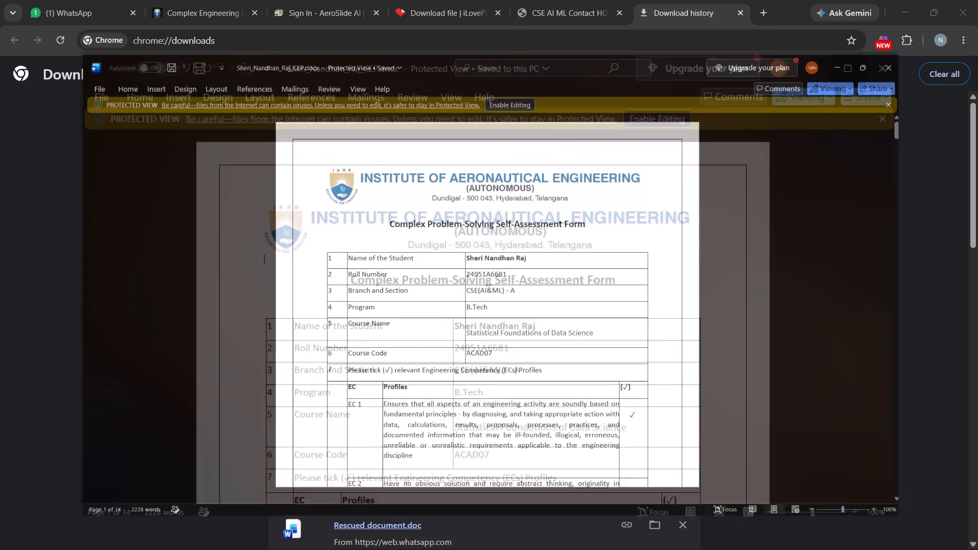
scroll(538, 287, down, 2)
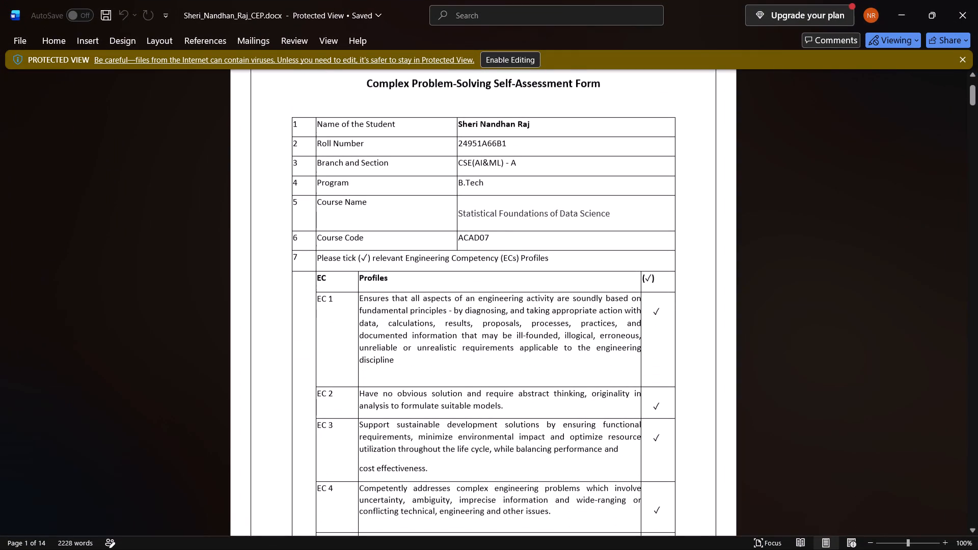
scroll(538, 287, down, 1)
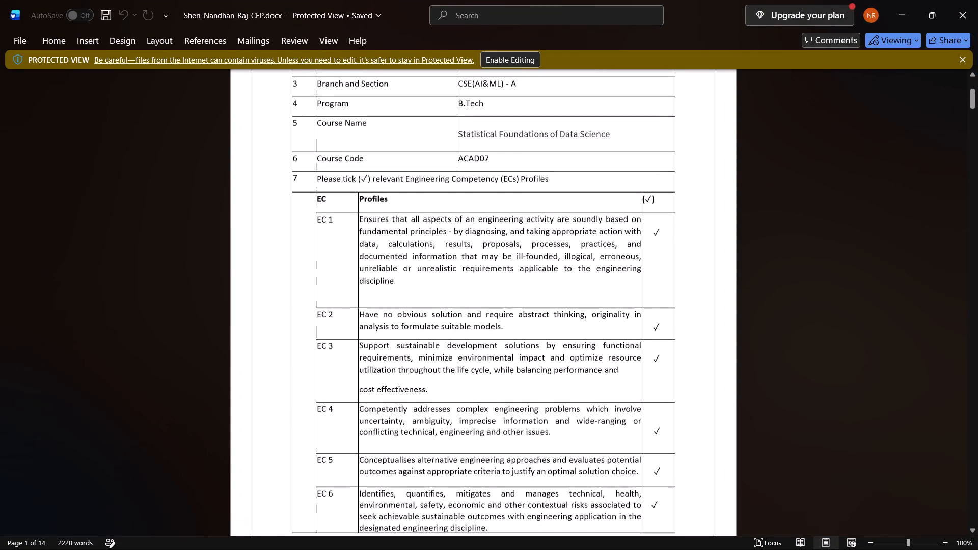
scroll(538, 287, down, 10)
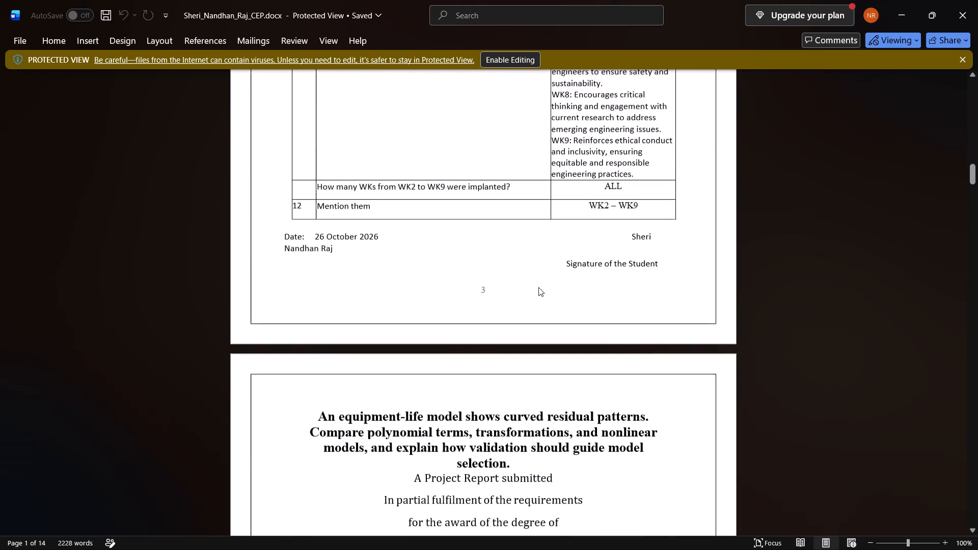
scroll(538, 287, down, 1)
scroll(538, 287, up, 3)
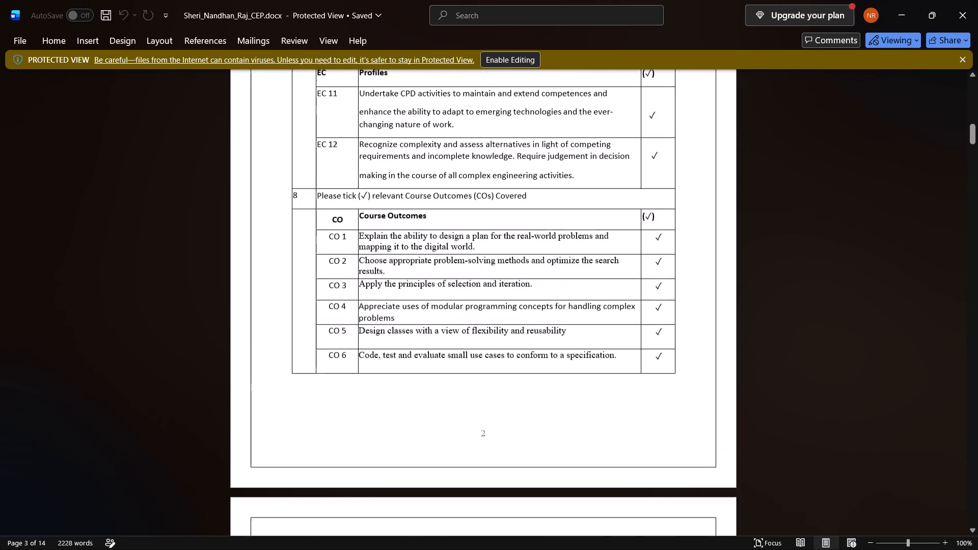
scroll(538, 287, down, 3)
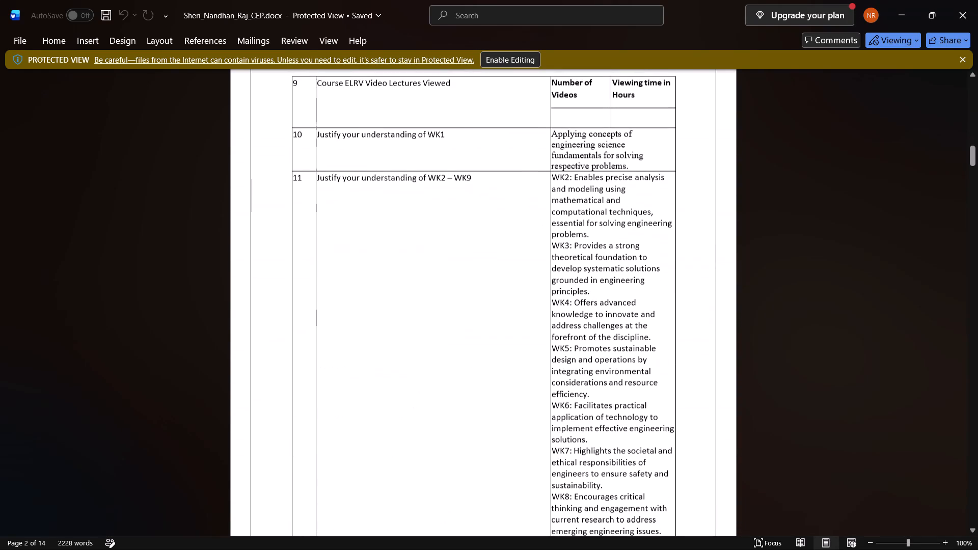
scroll(579, 121, down, 5)
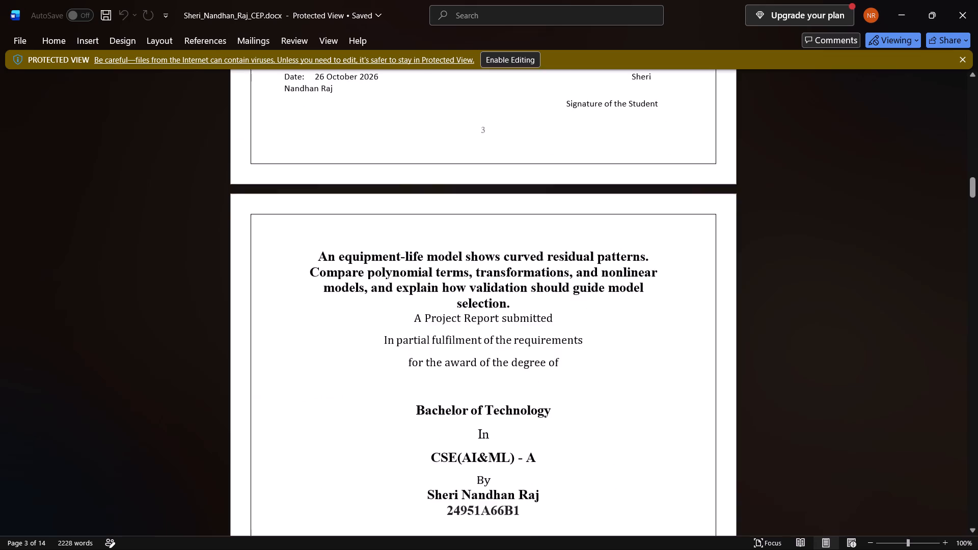
scroll(579, 121, up, 3)
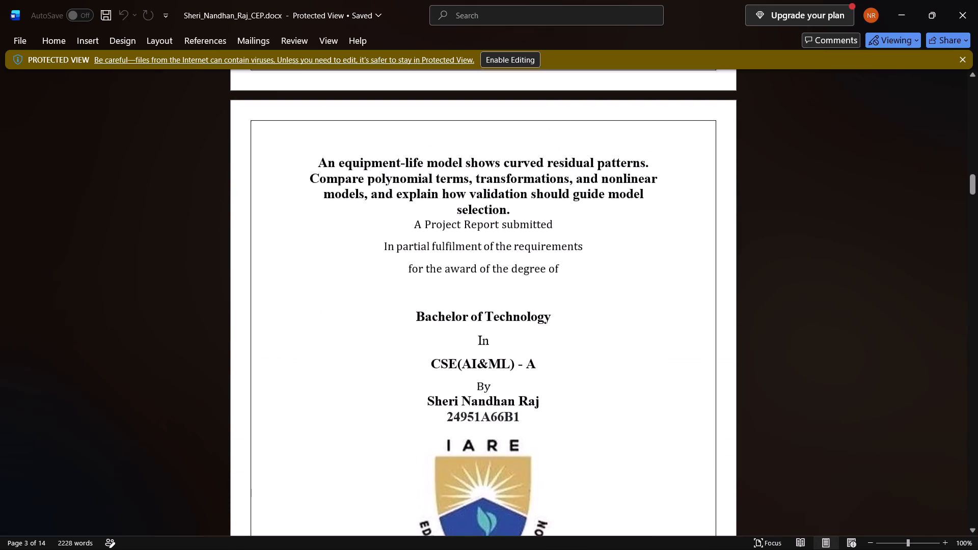
scroll(579, 121, down, 2)
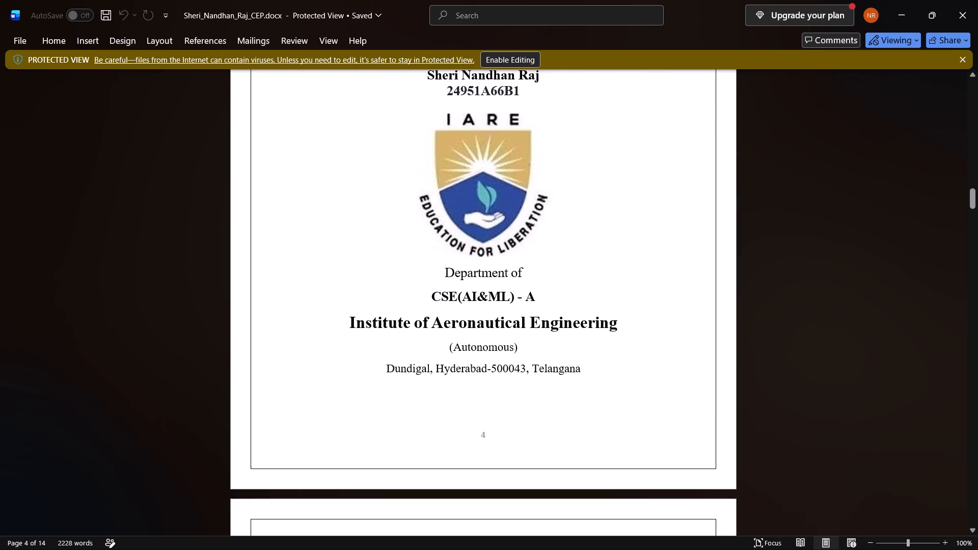
scroll(579, 121, down, 5)
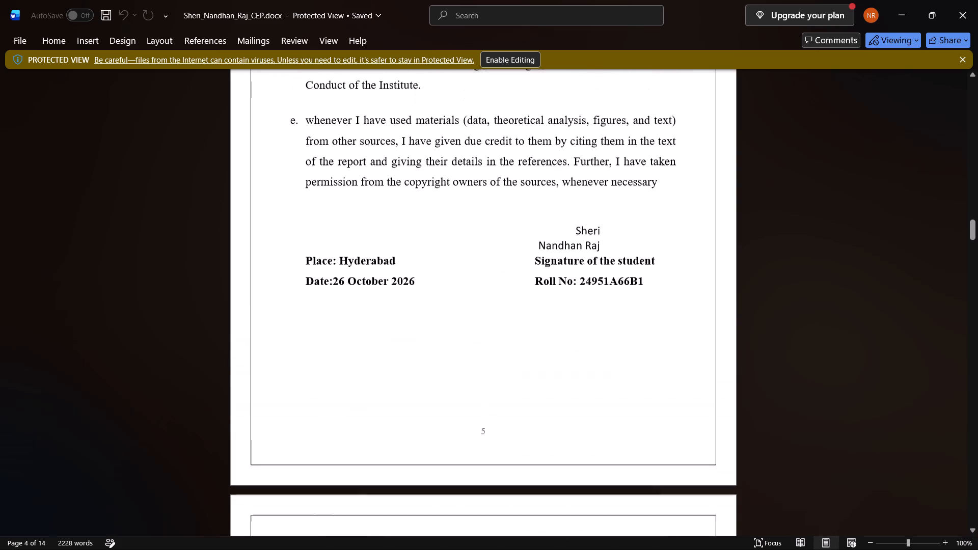
scroll(579, 121, down, 1)
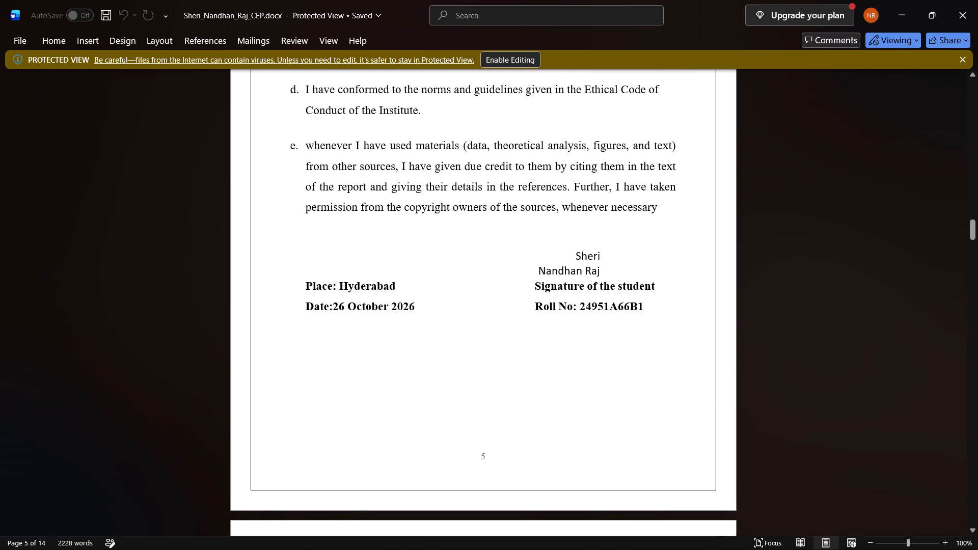
Enable editing for the CEP document opened in Protected View.
click(507, 54)
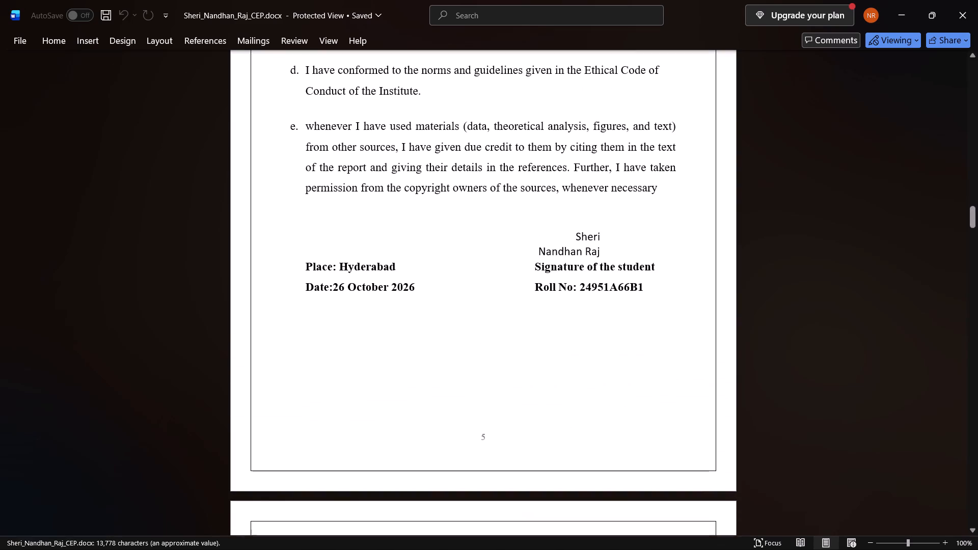
Look through the report's body from the conclusion and future scope back through the methodology, objectives, table of contents and abstract.
scroll(553, 268, down, 2)
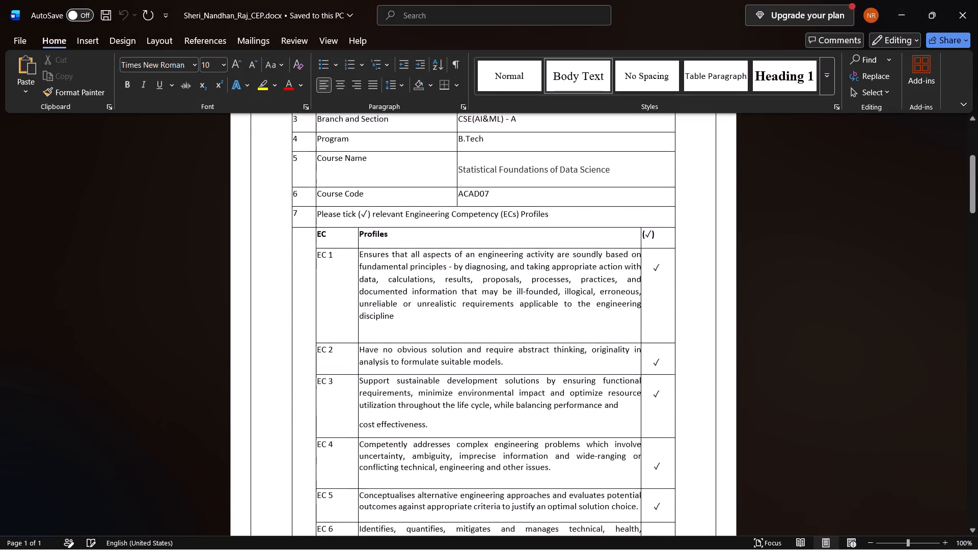
scroll(553, 268, down, 15)
scroll(553, 268, down, 7)
scroll(553, 268, up, 1)
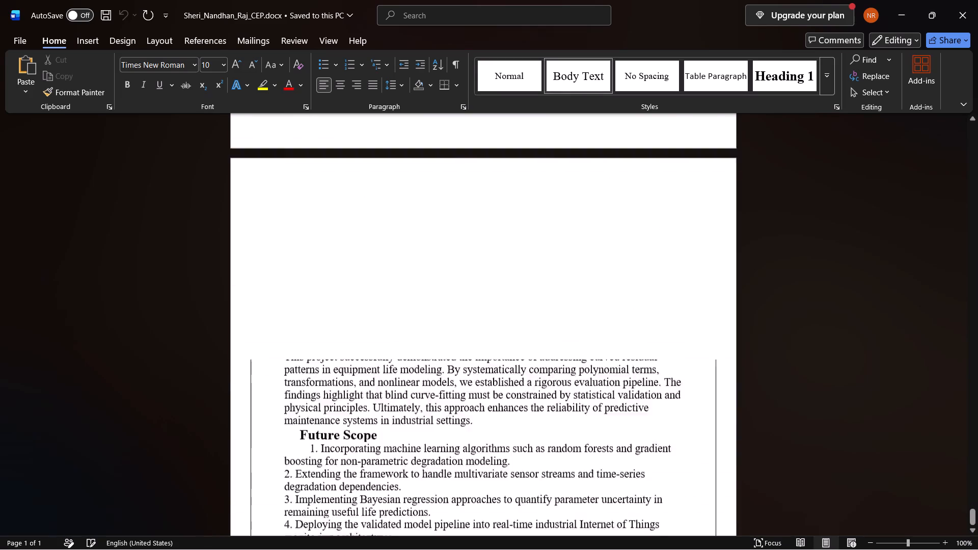
scroll(553, 268, up, 1)
scroll(553, 268, down, 6)
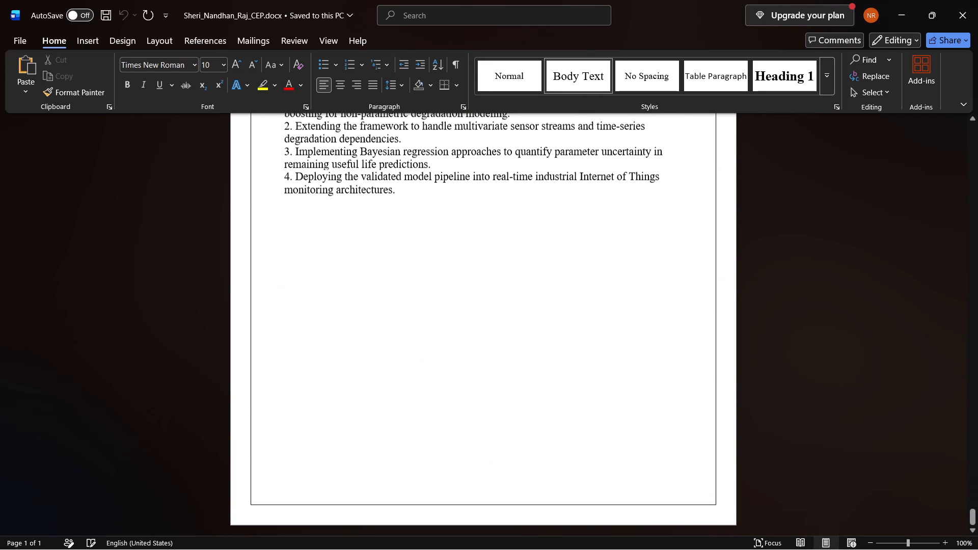
scroll(553, 268, down, 4)
scroll(553, 268, up, 4)
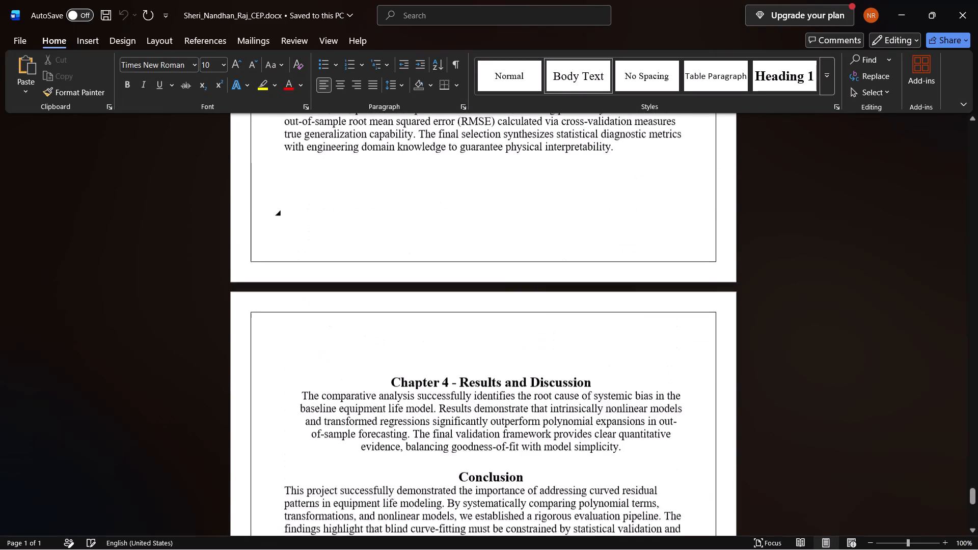
scroll(553, 268, up, 5)
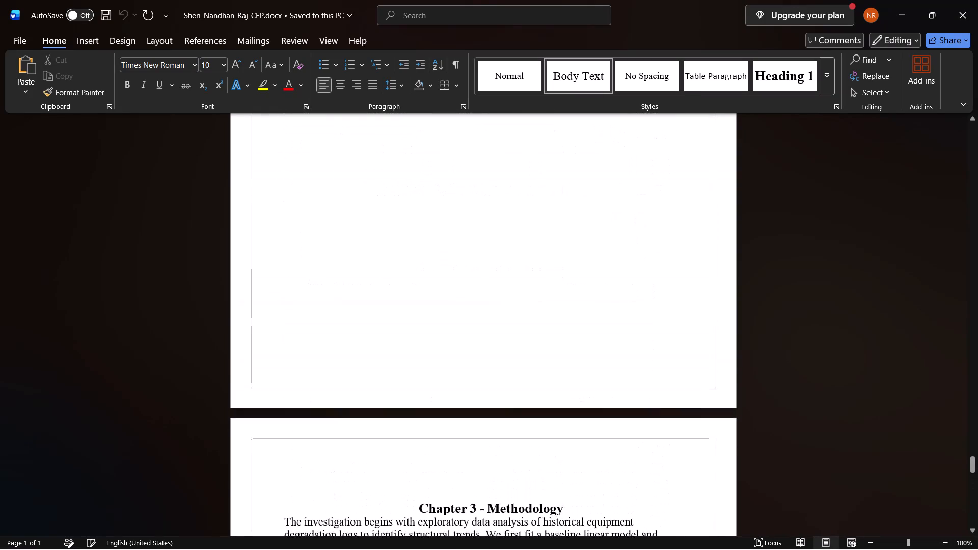
scroll(553, 268, up, 7)
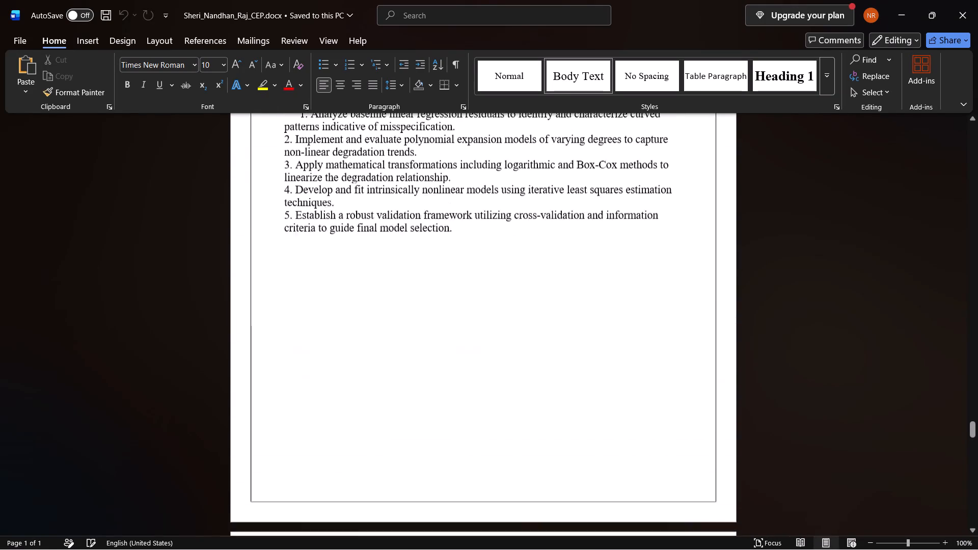
scroll(553, 268, up, 5)
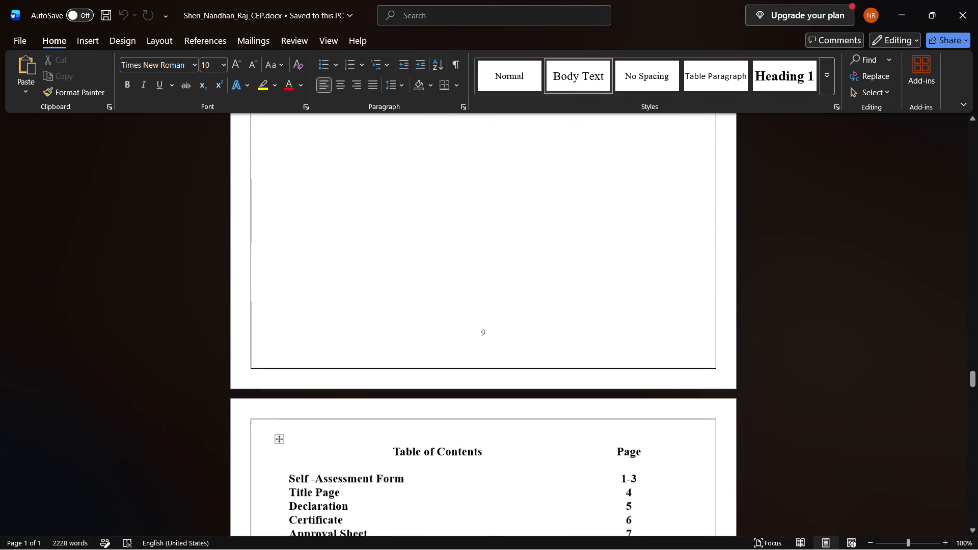
scroll(553, 268, up, 3)
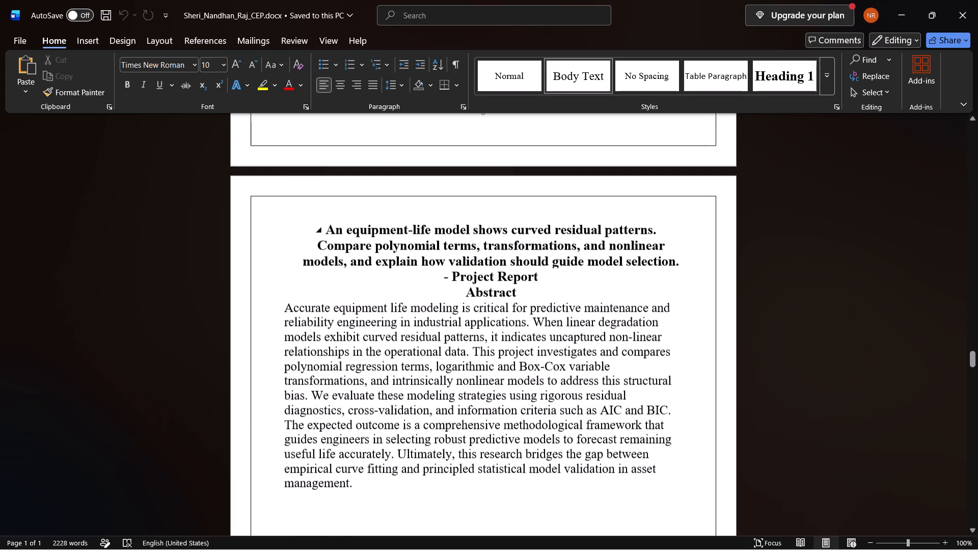
scroll(553, 268, up, 1)
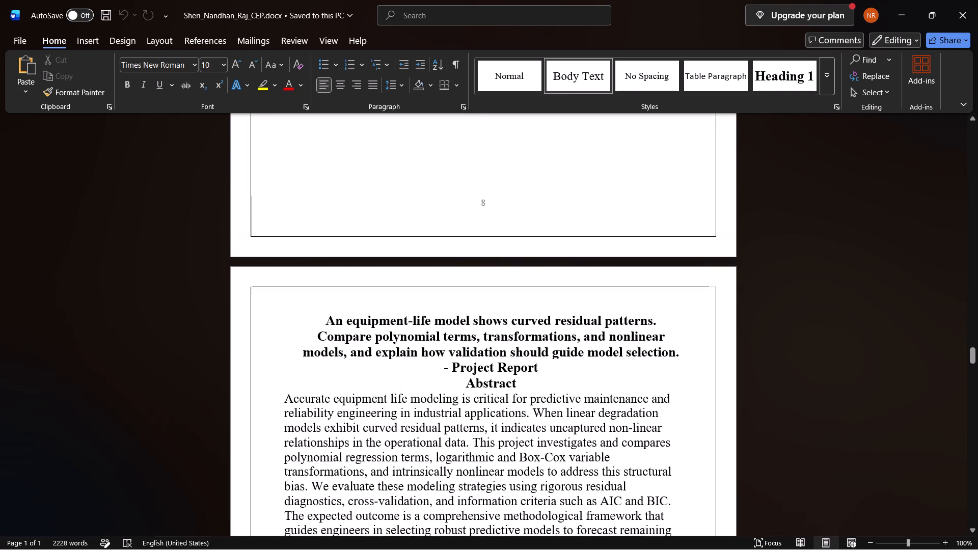
Examine the report's acknowledgement and approval sheet pages, including the guide, department and date entries.
scroll(553, 268, up, 4)
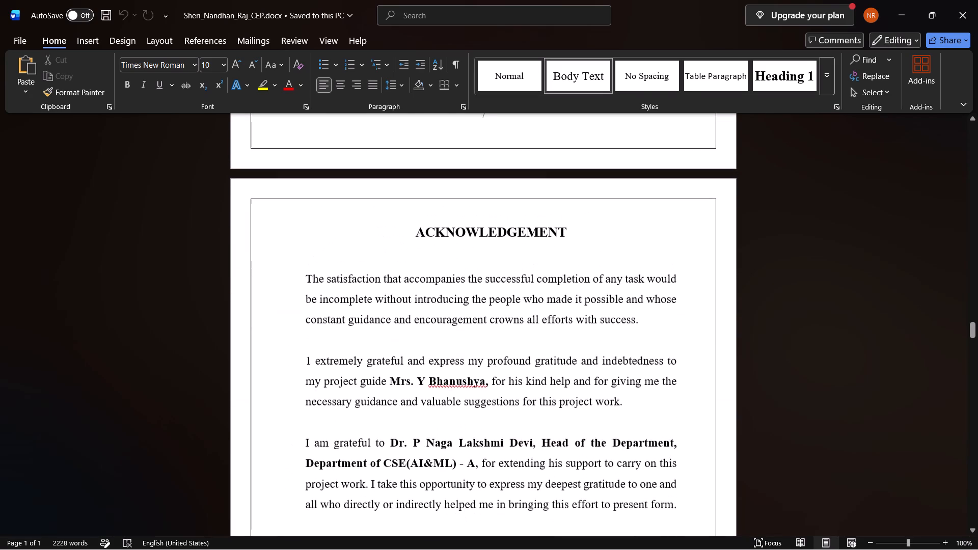
scroll(553, 268, down, 1)
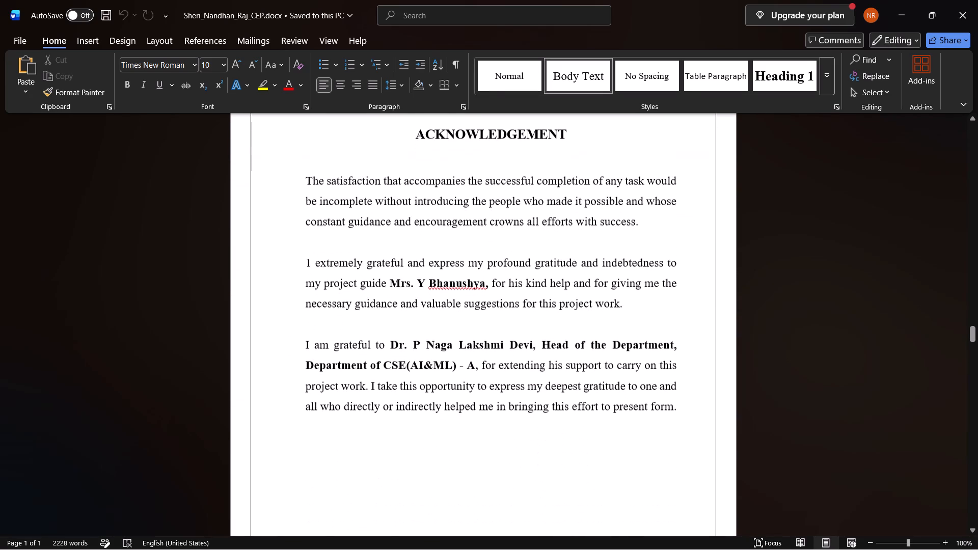
scroll(553, 268, down, 1)
scroll(553, 268, up, 1)
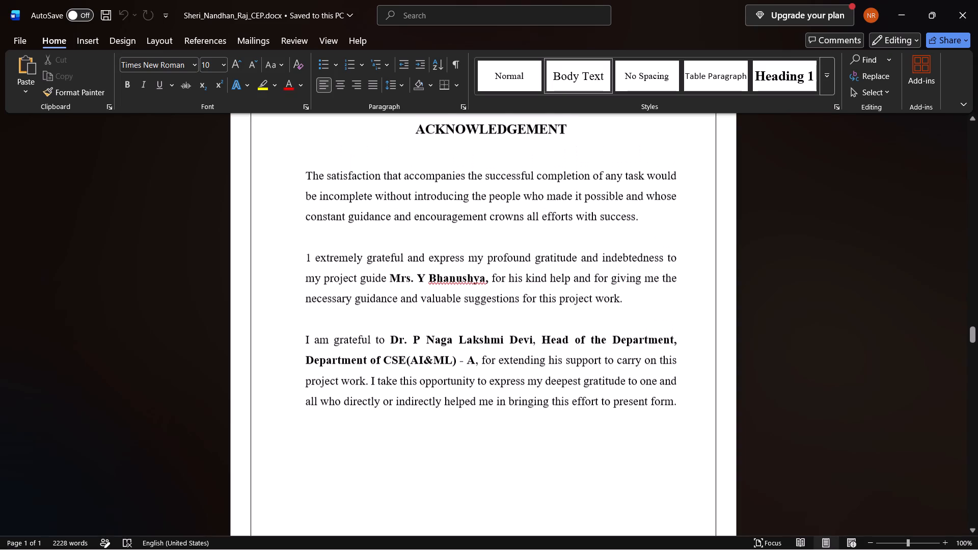
scroll(553, 268, up, 4)
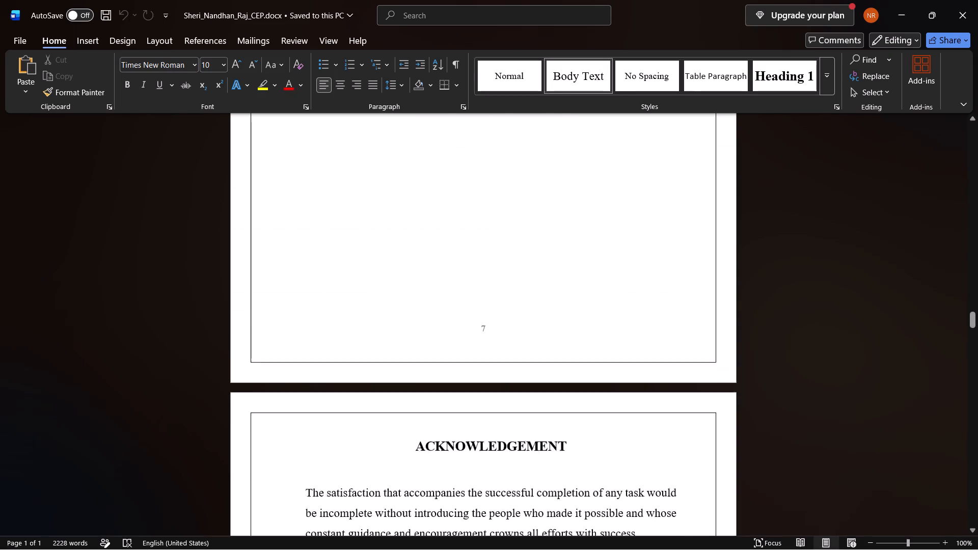
scroll(553, 268, up, 1)
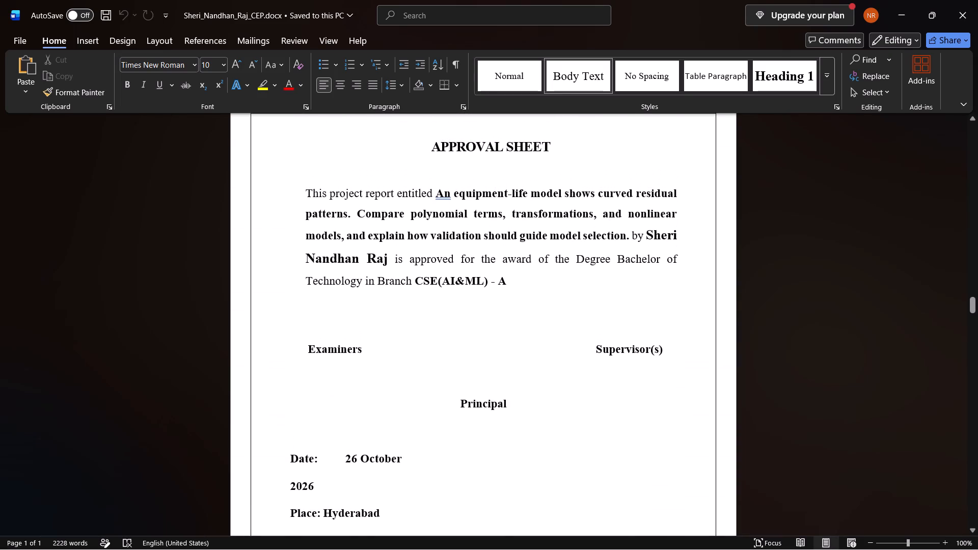
scroll(553, 268, up, 2)
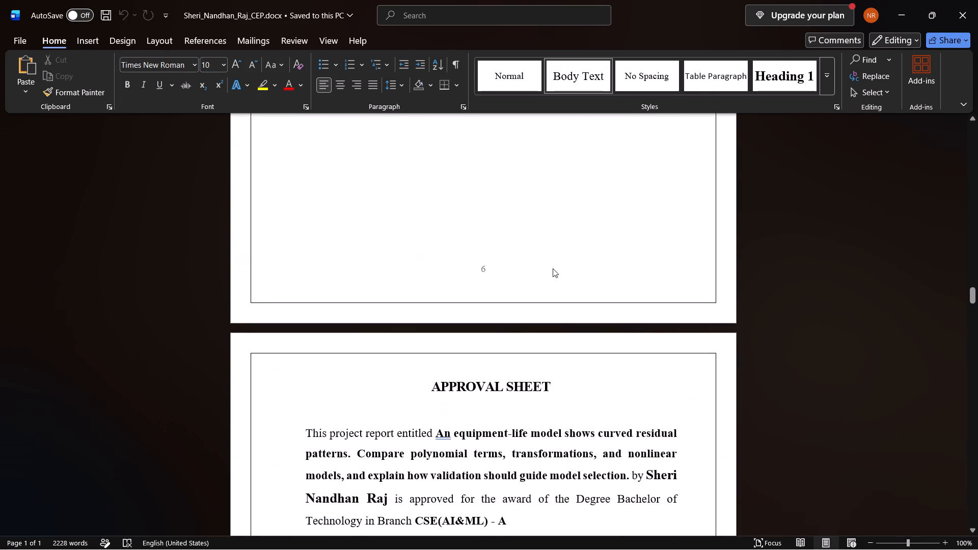
ctrl+scroll(553, 268, down, 1)
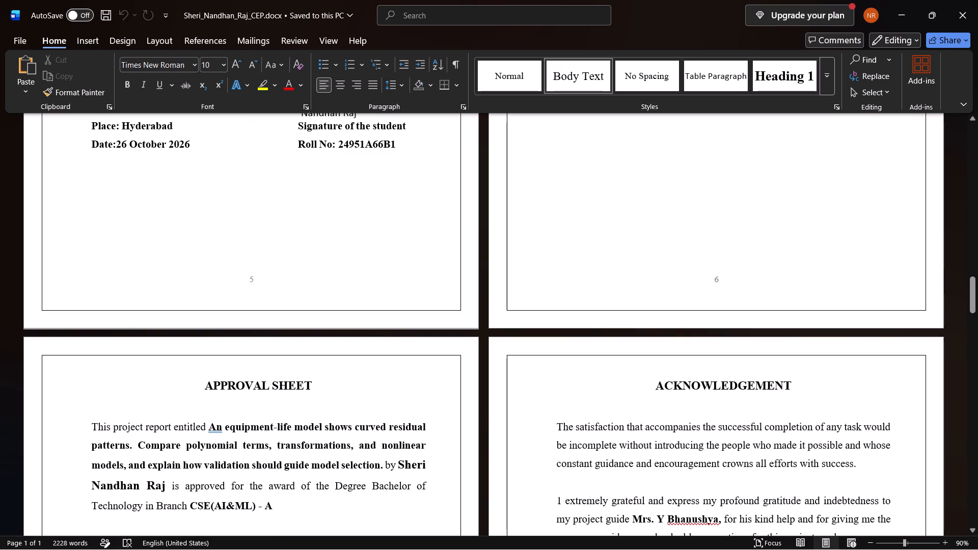
ctrl+scroll(553, 268, up, 2)
Replace the first word of the student's name above the declaration's signature line with "S.", putting the name on one line.
scroll(553, 268, up, 3)
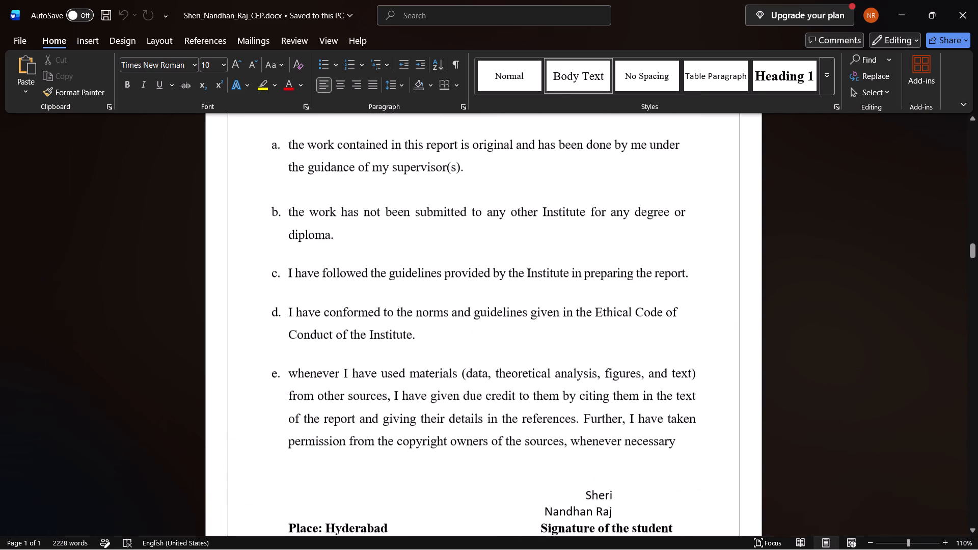
scroll(553, 268, down, 1)
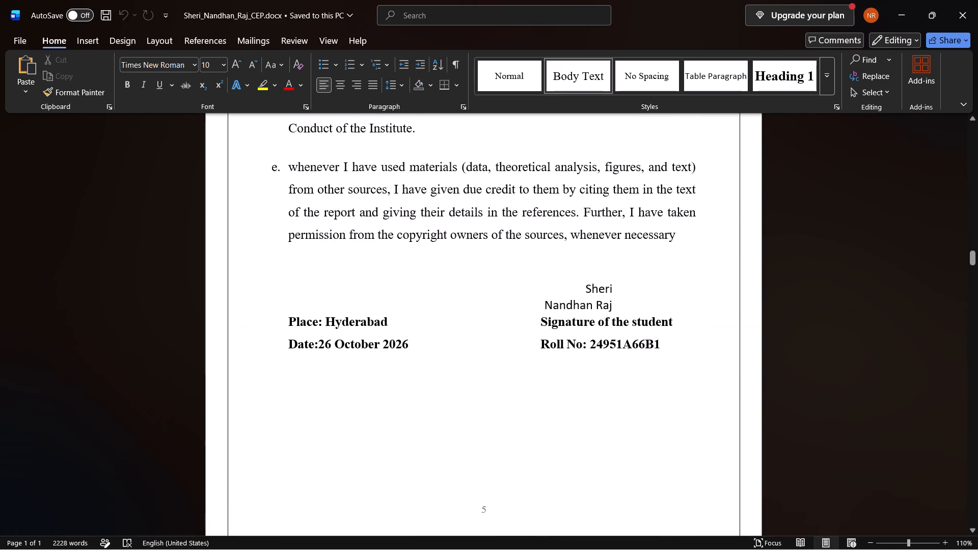
click(547, 307)
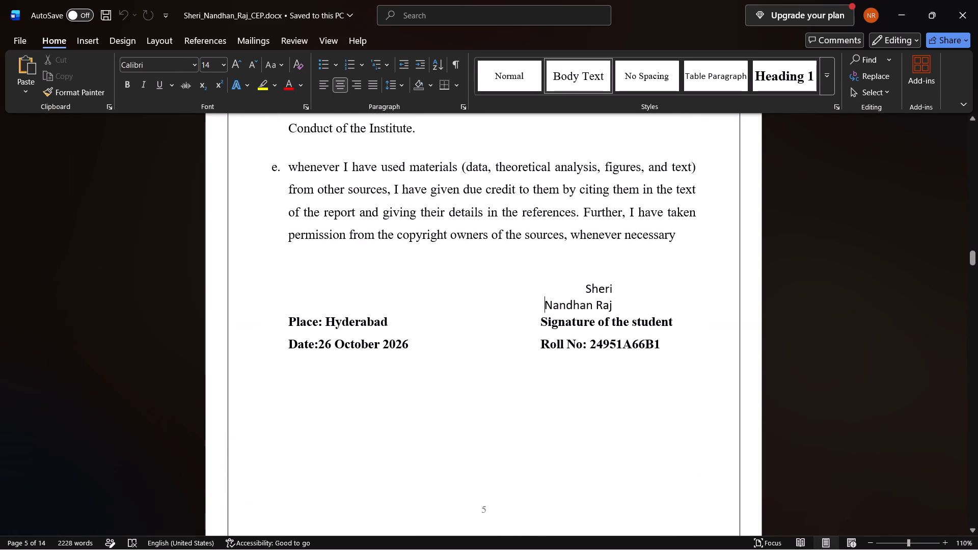
key(BackSpace)
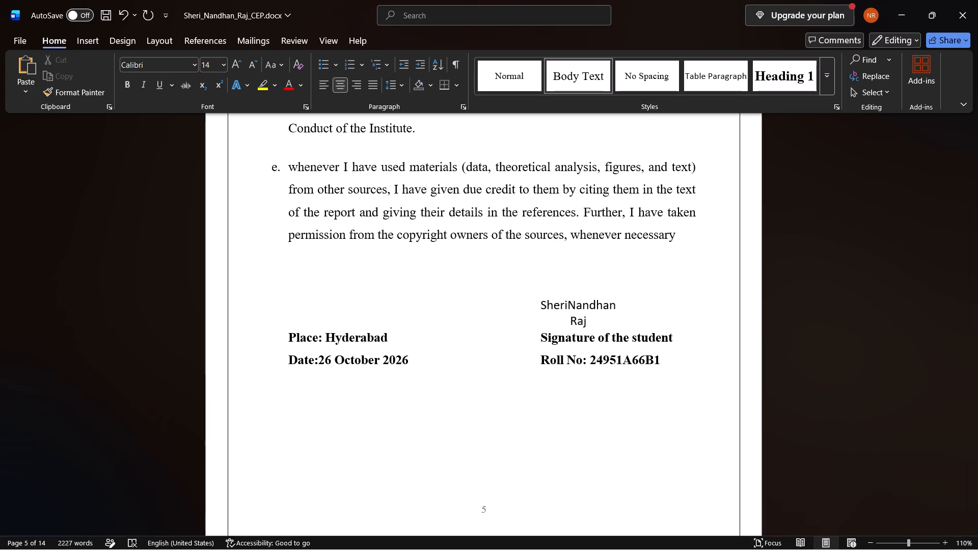
key(space)
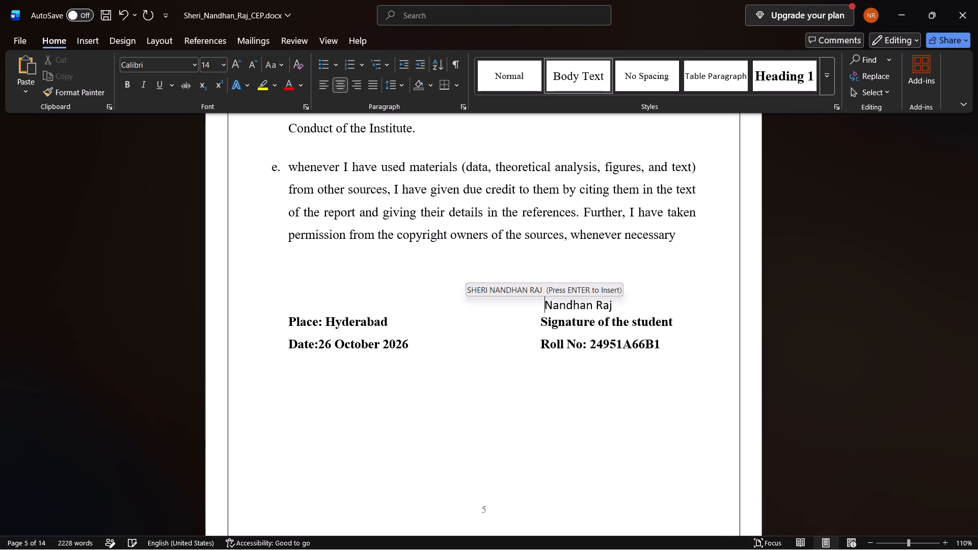
key(BackSpace)
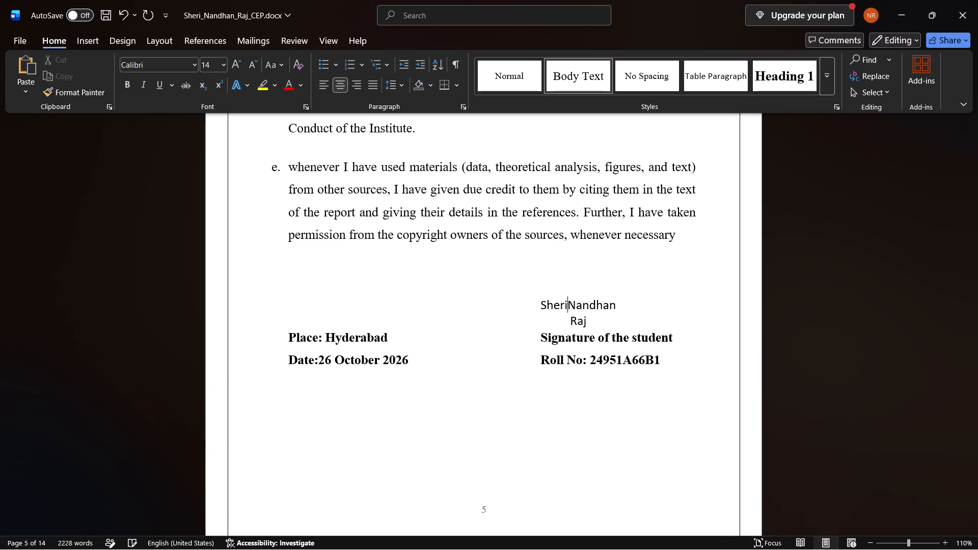
key(BackSpace)
key(BackSpace)
key(BackSpace)
key(BackSpace)
key(BackSpace)
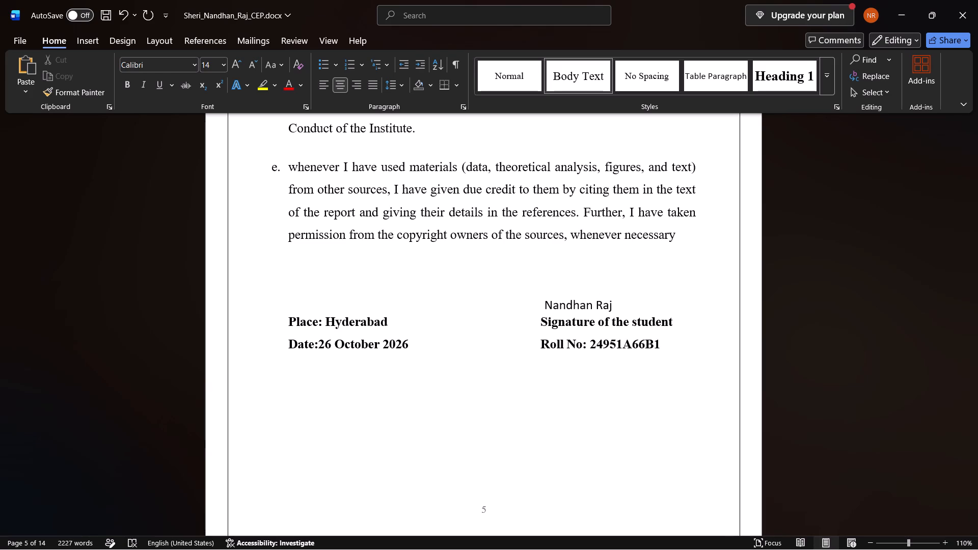
text(s.)
key(BackSpace)
key(BackSpace)
text(S.)
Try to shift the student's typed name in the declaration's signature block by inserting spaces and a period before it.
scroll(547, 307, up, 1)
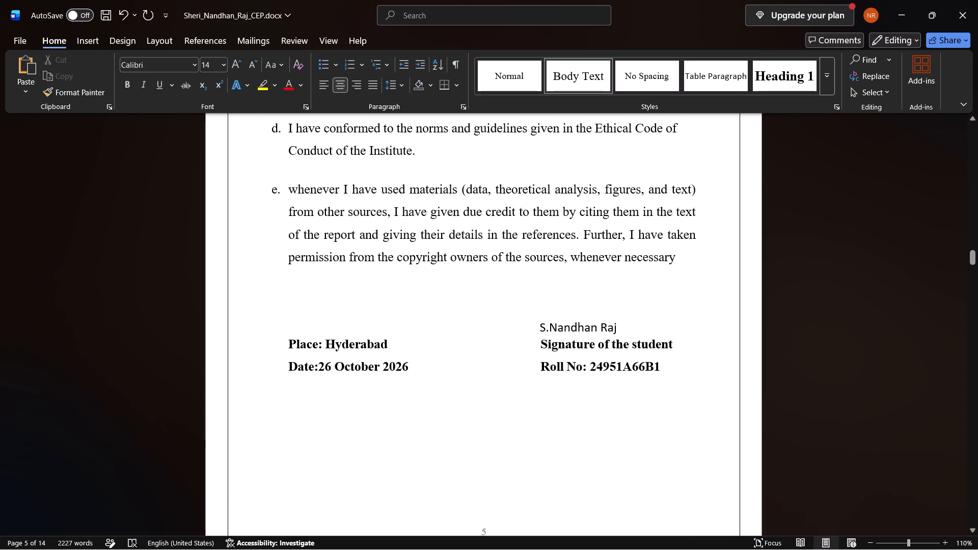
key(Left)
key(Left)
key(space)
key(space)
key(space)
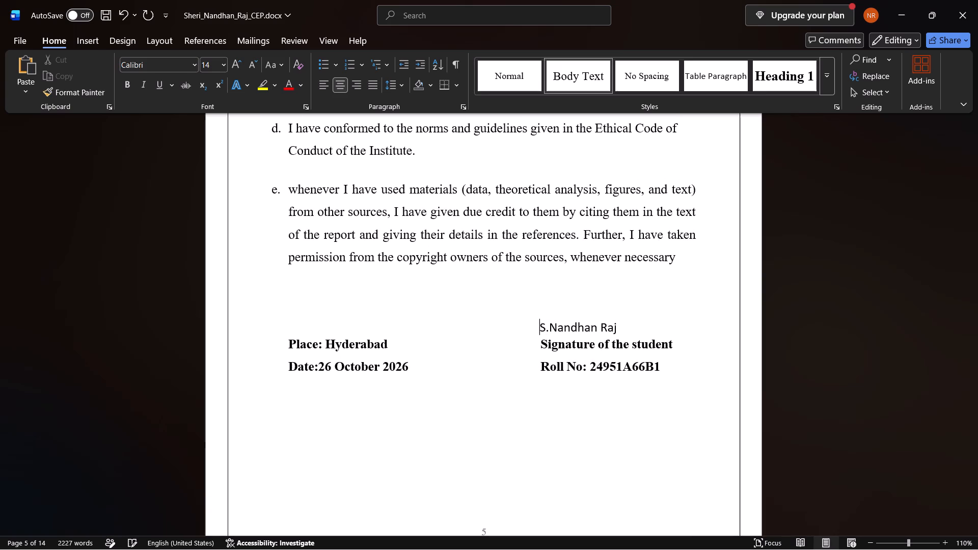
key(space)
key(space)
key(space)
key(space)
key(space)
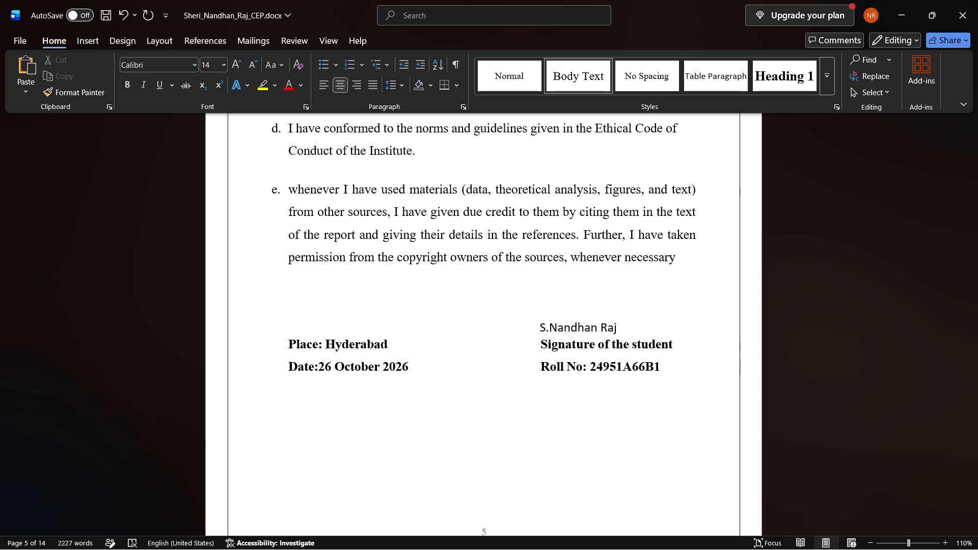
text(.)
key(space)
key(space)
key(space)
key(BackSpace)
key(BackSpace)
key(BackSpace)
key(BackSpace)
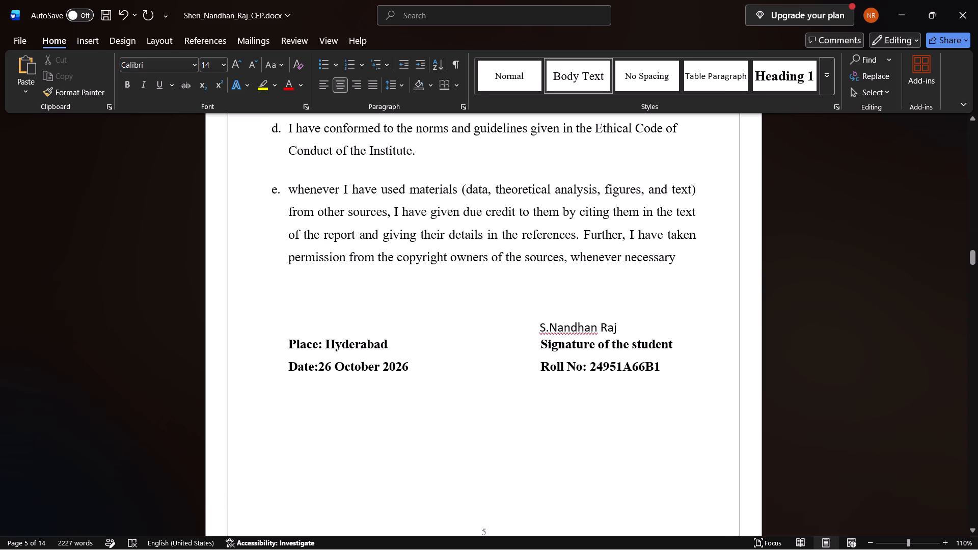
Paste the wide handwritten signature image from the clipboard history before the student's typed name in the declaration.
scroll(475, 199, up, 2)
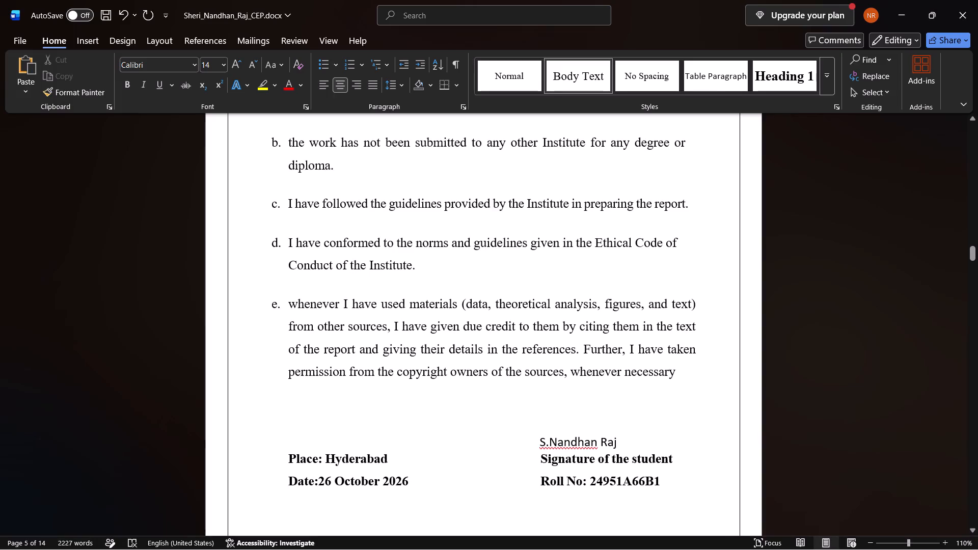
key(super+v)
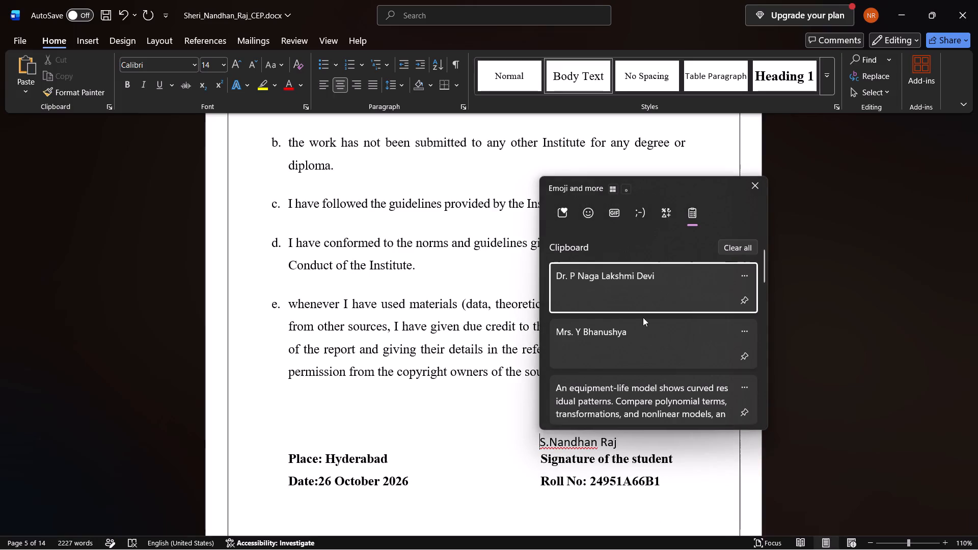
scroll(643, 317, down, 4)
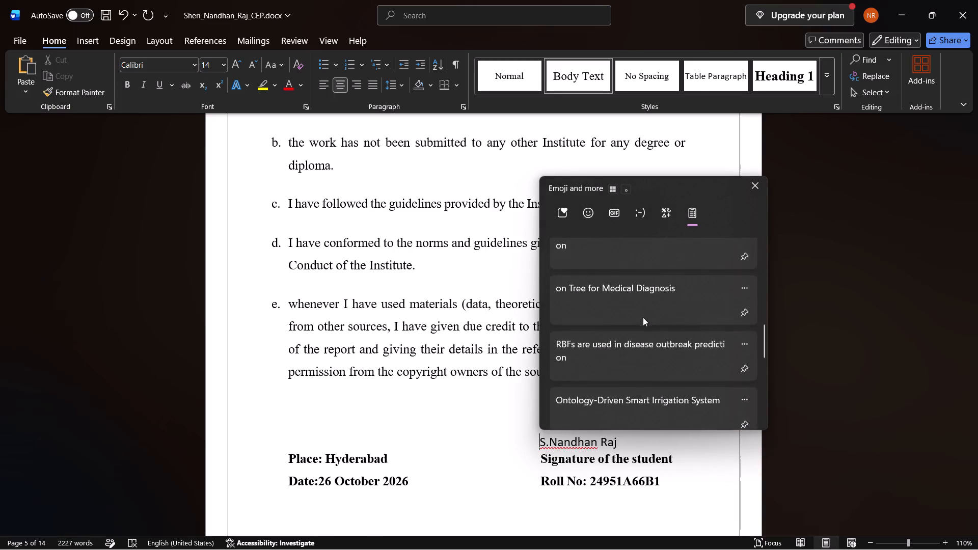
scroll(643, 317, down, 2)
click(645, 315)
key(ctrl+v)
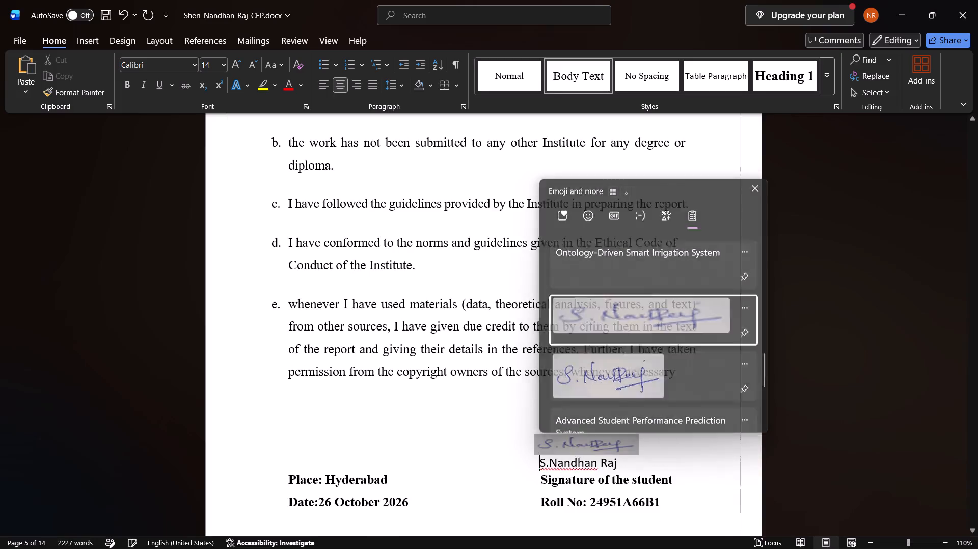
Delete the student's typed name beneath the signature image in the declaration, closing up its line.
click(620, 465)
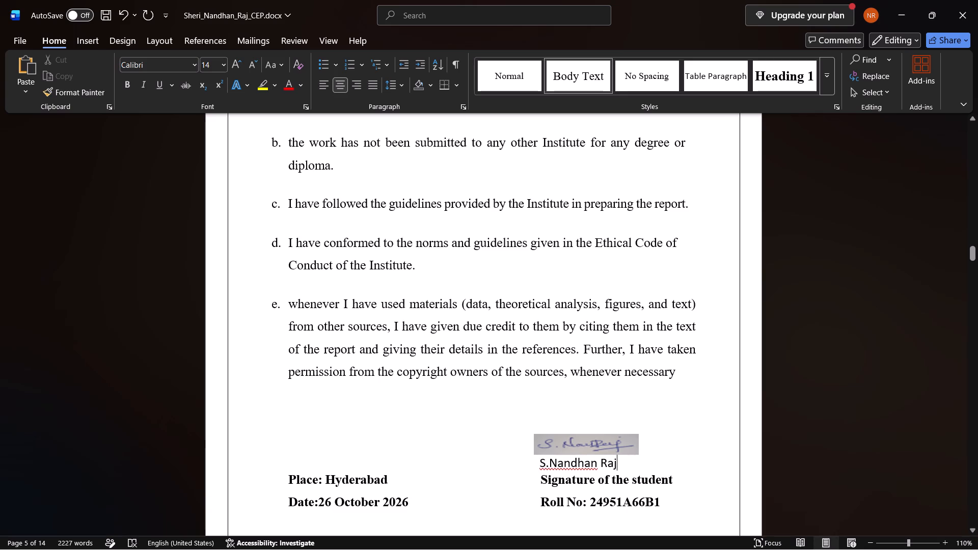
key(BackSpace)
key(BackSpace)
key(BackSpace)
key(BackSpace)
key(BackSpace)
key(BackSpace)
key(BackSpace)
key(BackSpace)
key(BackSpace)
key(BackSpace)
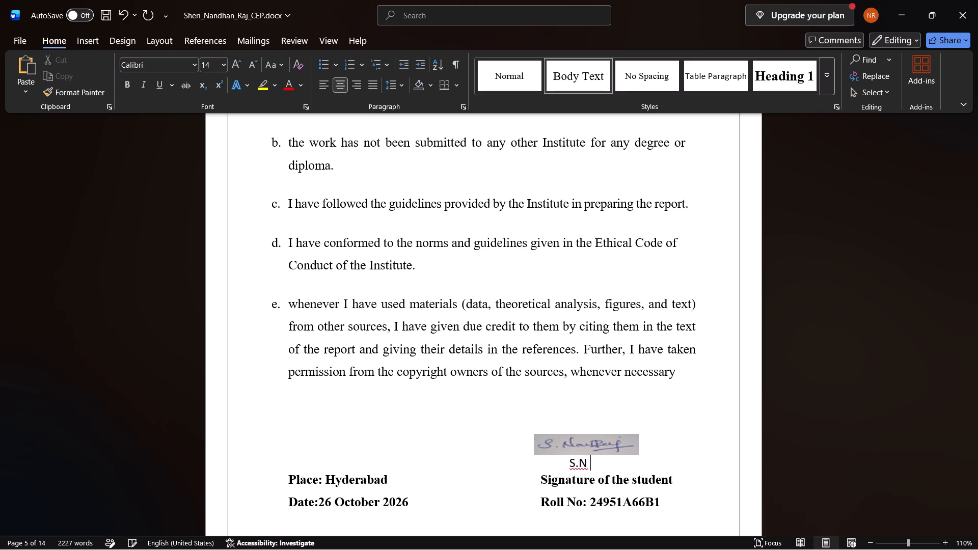
key(BackSpace)
key(BackSpace)
key(BackSpace)
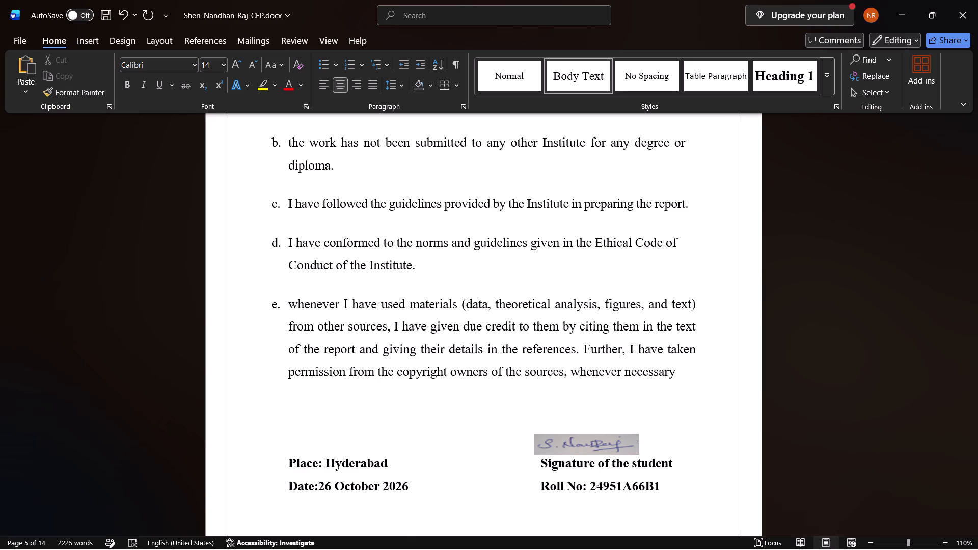
Insert a blank line between the project title and "A Project Report submitted" on the report's inner title page.
scroll(620, 465, up, 5)
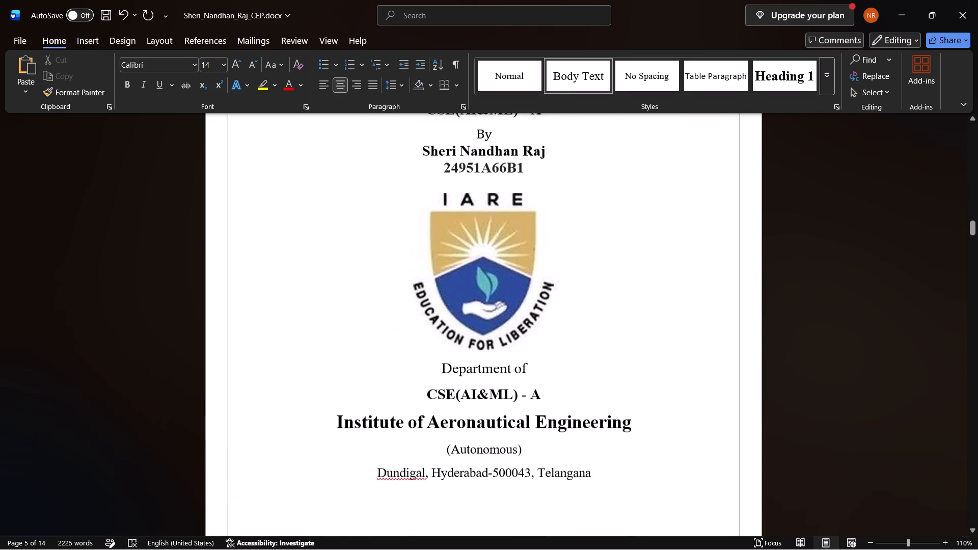
scroll(620, 465, up, 2)
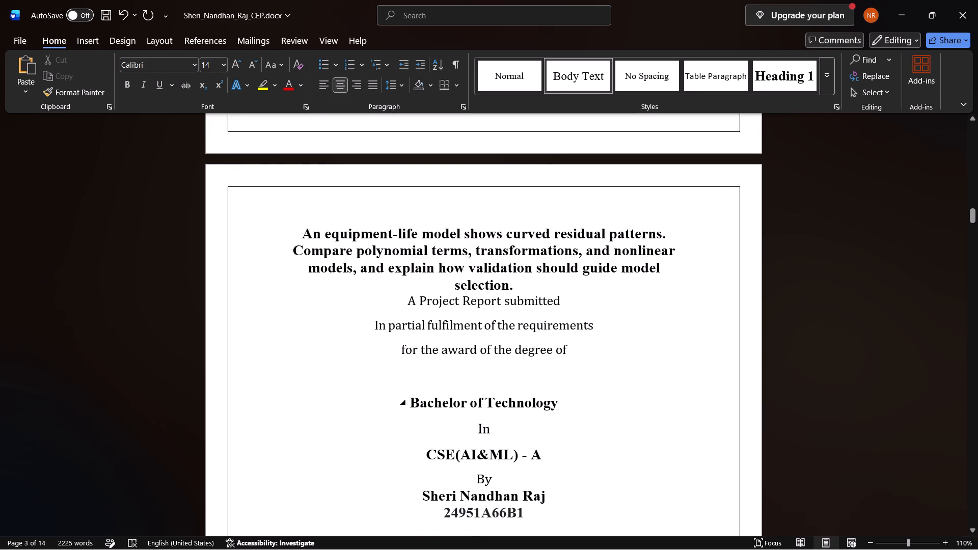
click(526, 286)
key(Return)
scroll(526, 286, down, 4)
scroll(526, 286, up, 2)
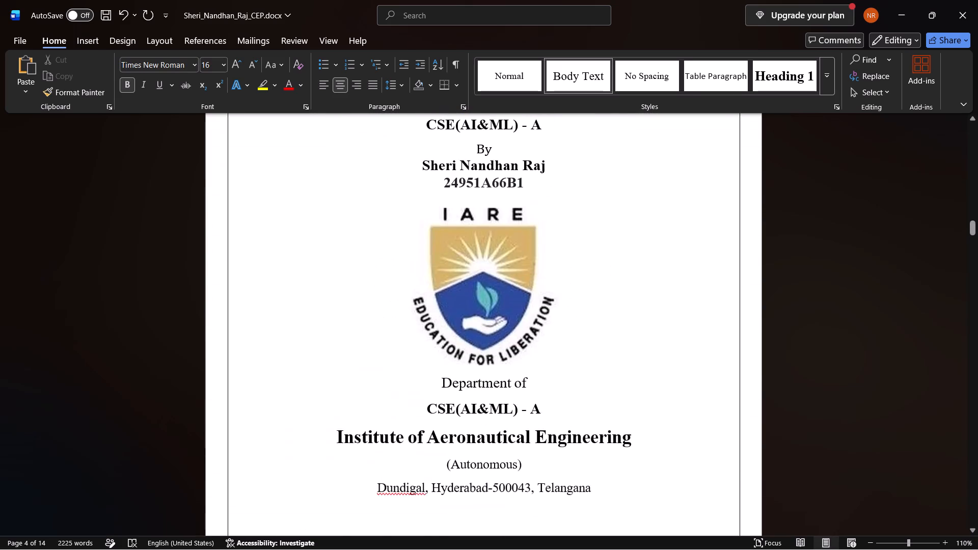
Delete the student's typed name from the end of the date line below the WK table on page 3.
scroll(526, 286, up, 4)
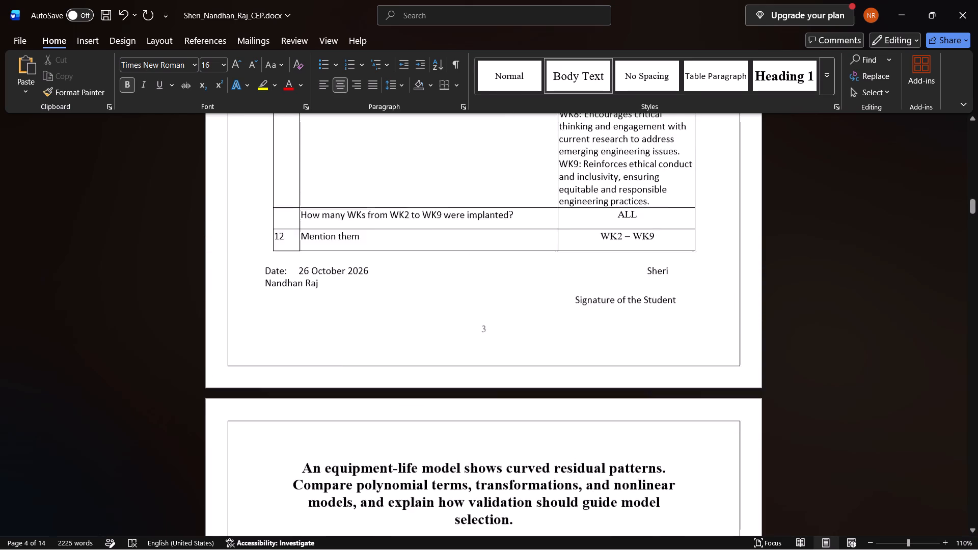
scroll(526, 286, up, 2)
scroll(526, 286, down, 1)
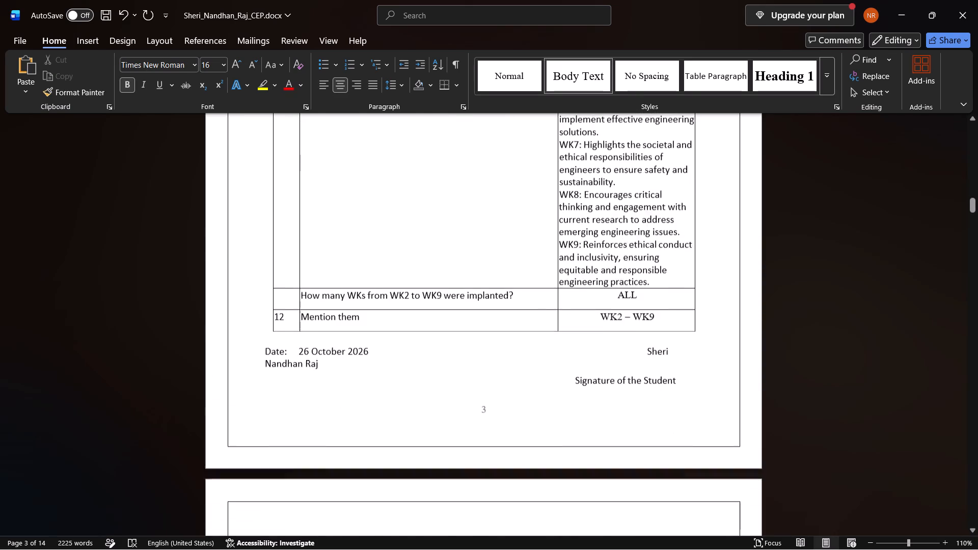
scroll(526, 286, down, 2)
scroll(526, 286, up, 2)
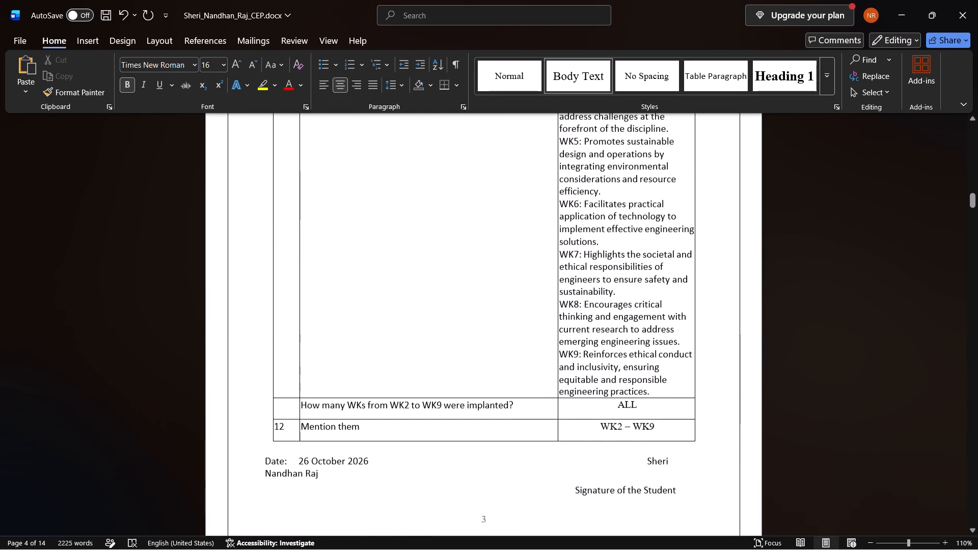
scroll(526, 286, down, 1)
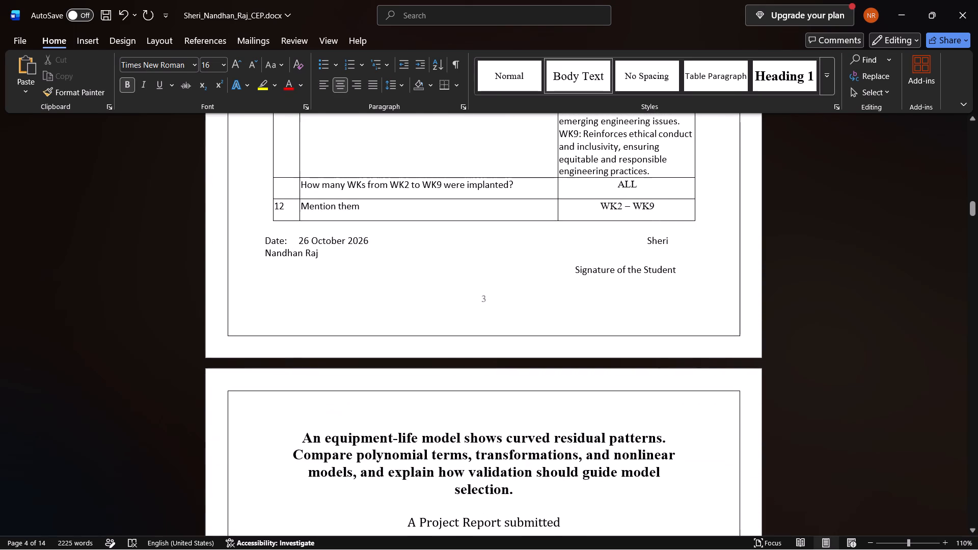
click(321, 254)
click(321, 254)
drag(321, 254, 469, 252)
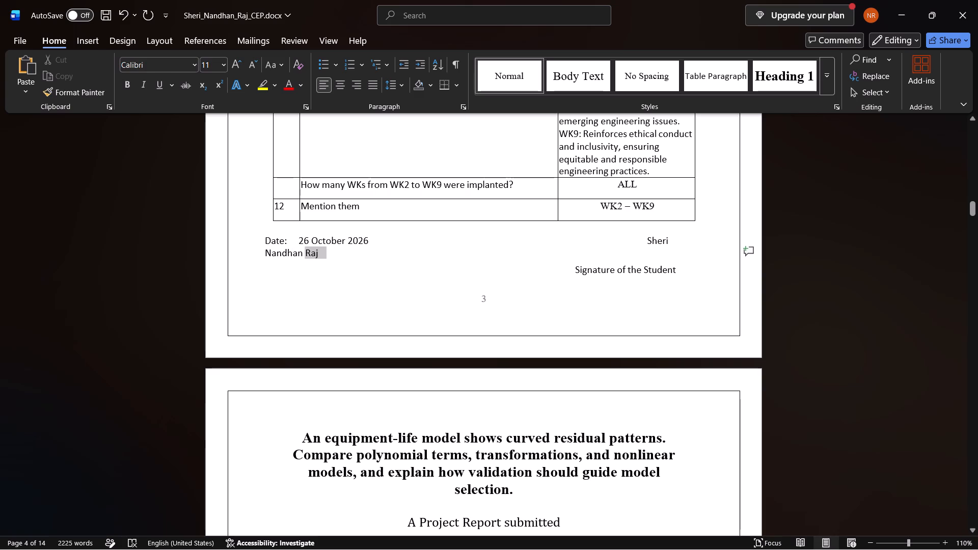
drag(469, 252, 655, 241)
key(BackSpace)
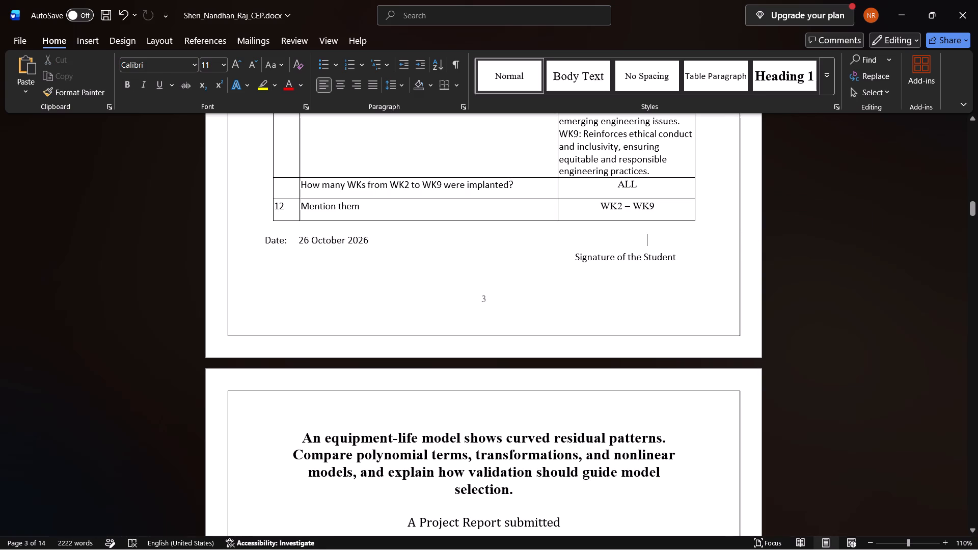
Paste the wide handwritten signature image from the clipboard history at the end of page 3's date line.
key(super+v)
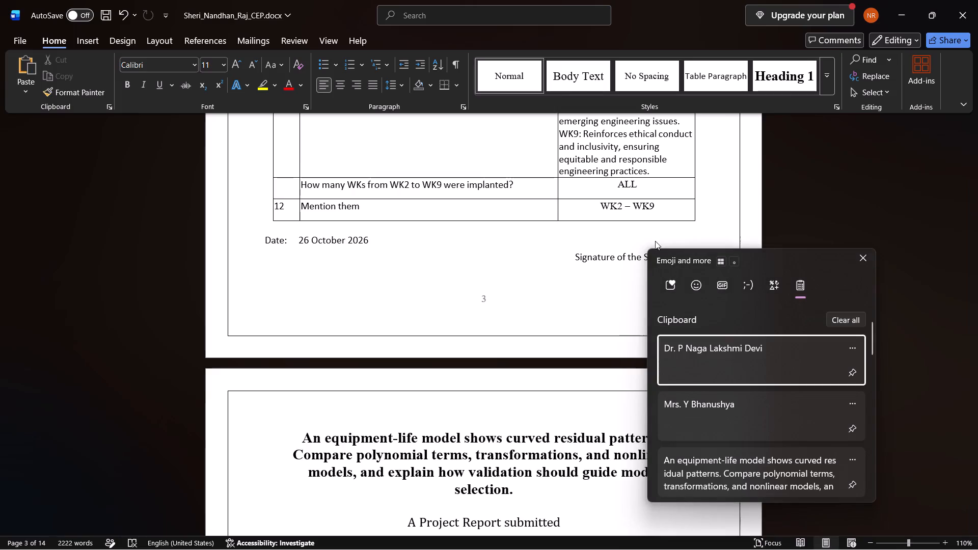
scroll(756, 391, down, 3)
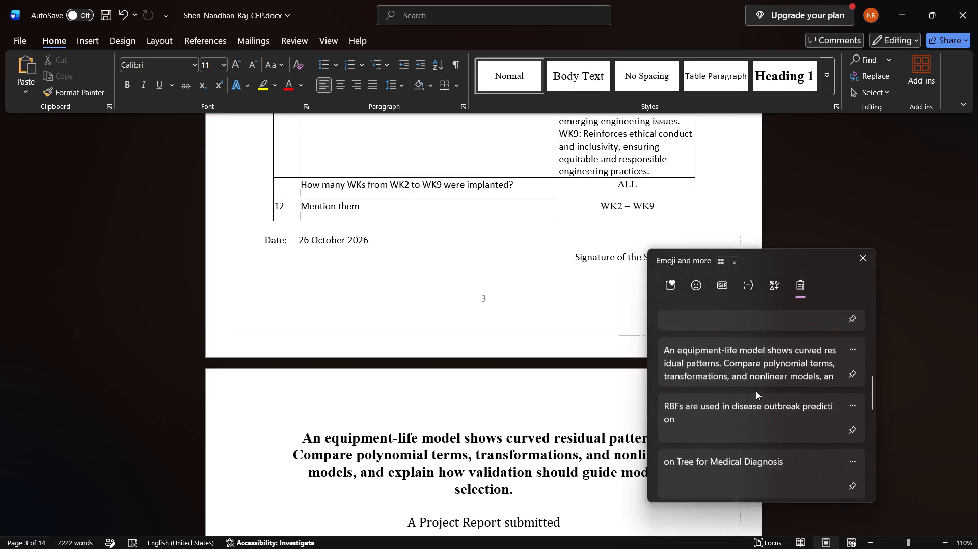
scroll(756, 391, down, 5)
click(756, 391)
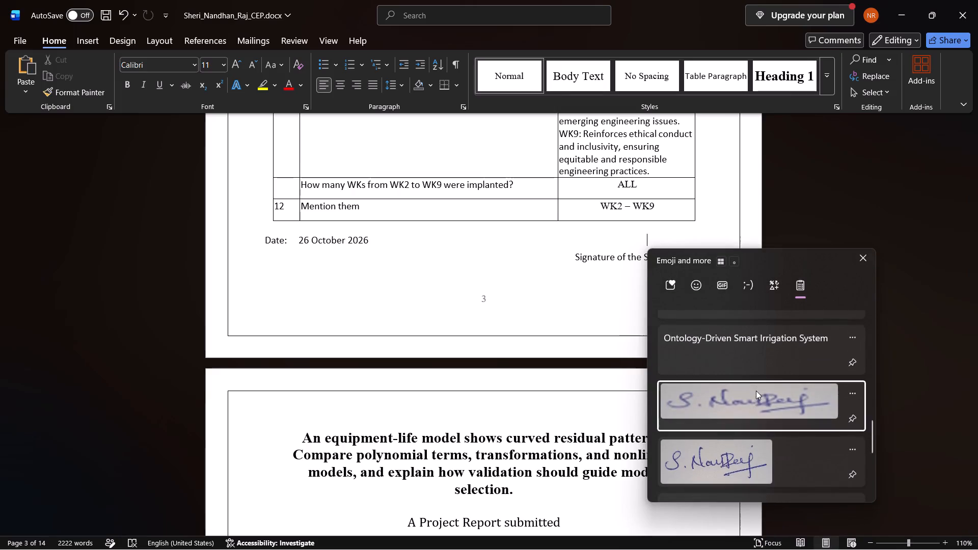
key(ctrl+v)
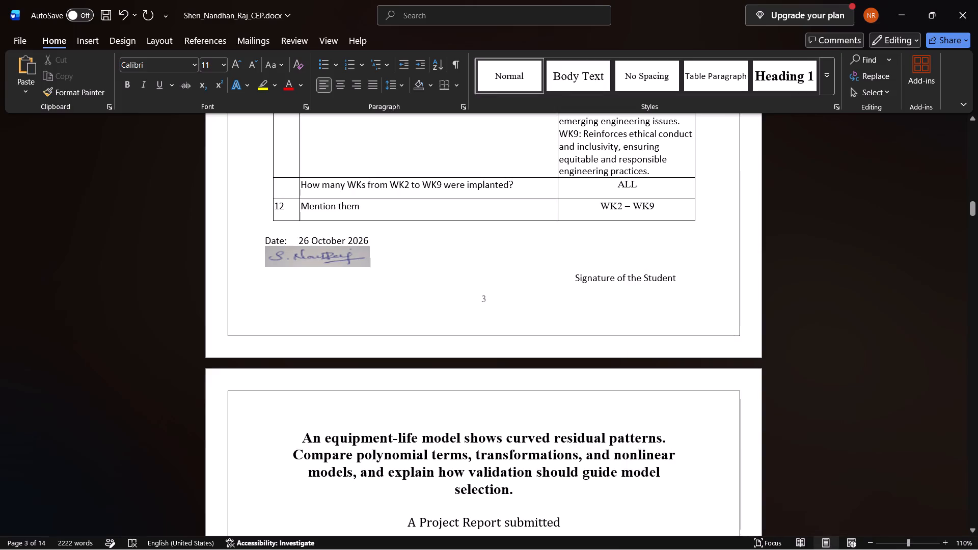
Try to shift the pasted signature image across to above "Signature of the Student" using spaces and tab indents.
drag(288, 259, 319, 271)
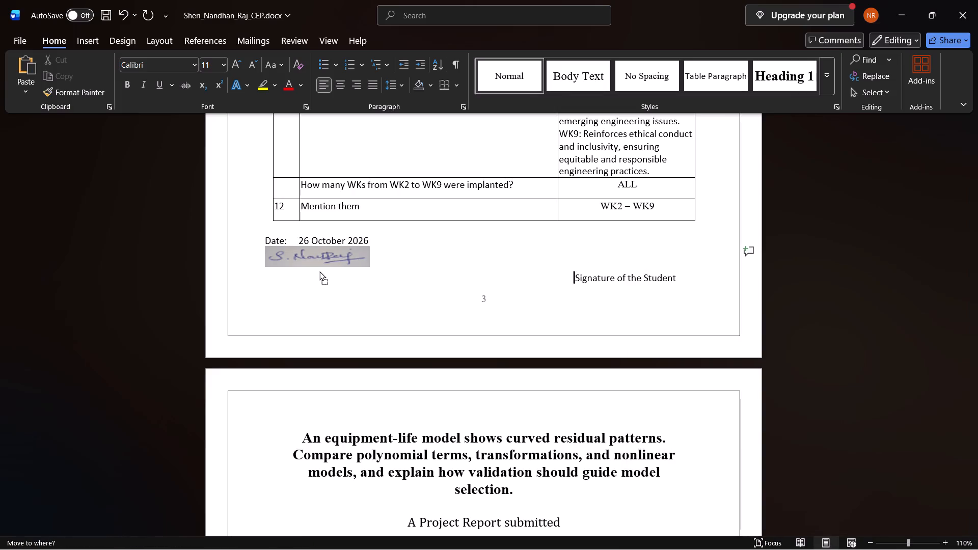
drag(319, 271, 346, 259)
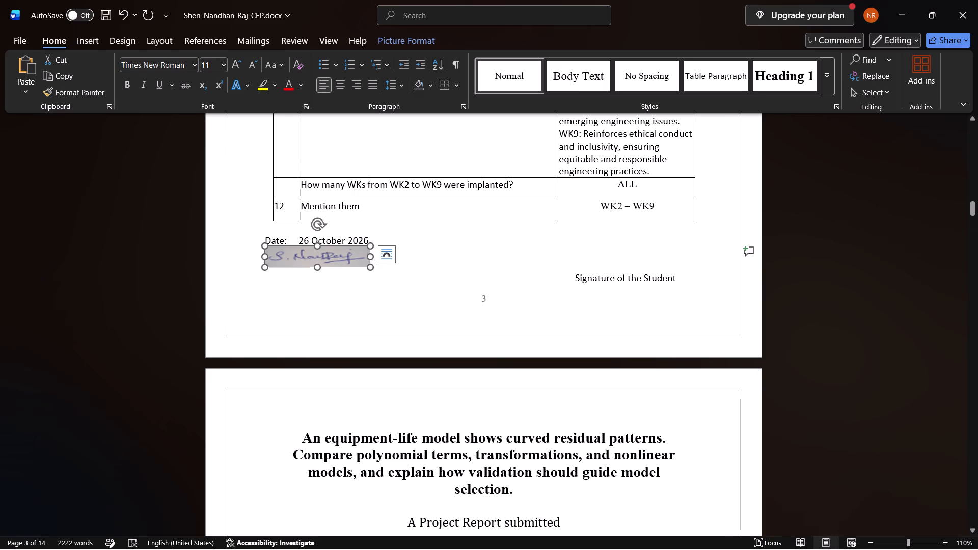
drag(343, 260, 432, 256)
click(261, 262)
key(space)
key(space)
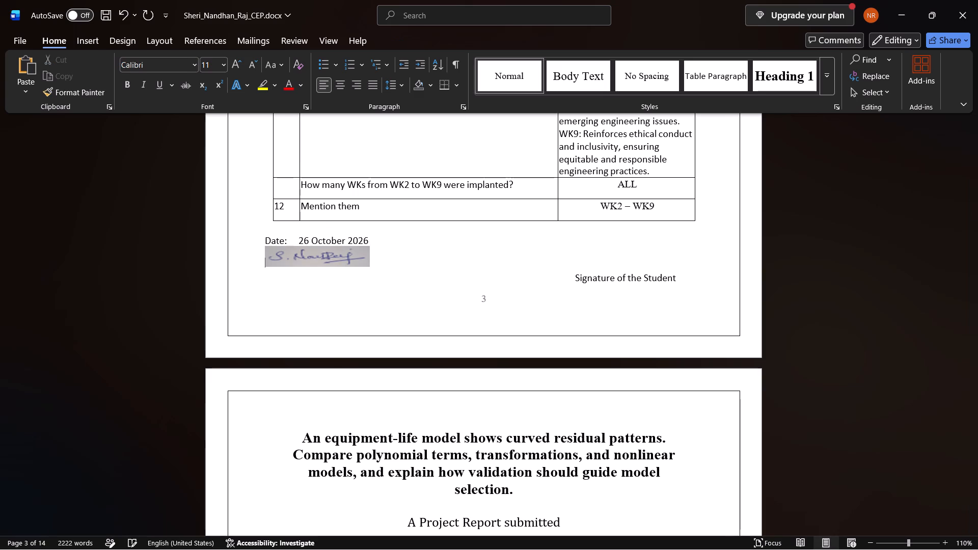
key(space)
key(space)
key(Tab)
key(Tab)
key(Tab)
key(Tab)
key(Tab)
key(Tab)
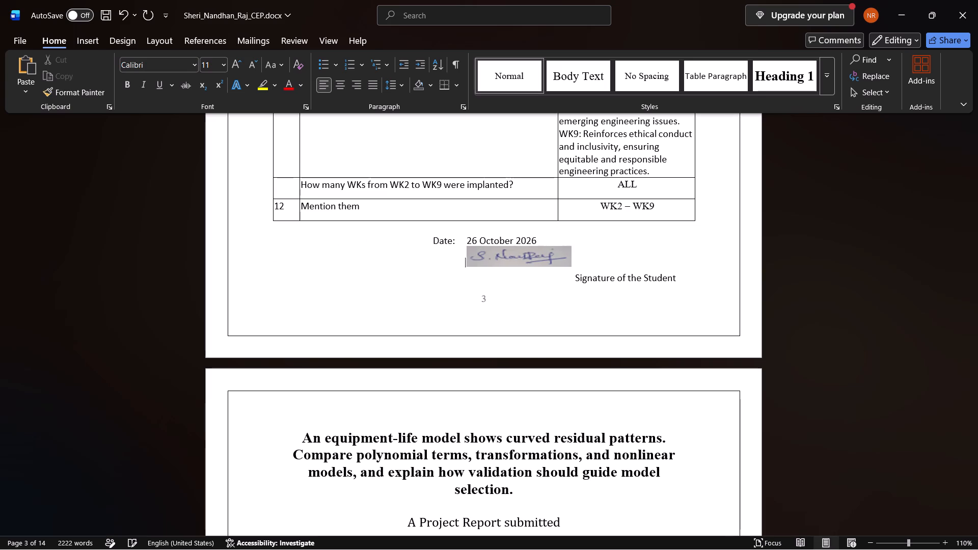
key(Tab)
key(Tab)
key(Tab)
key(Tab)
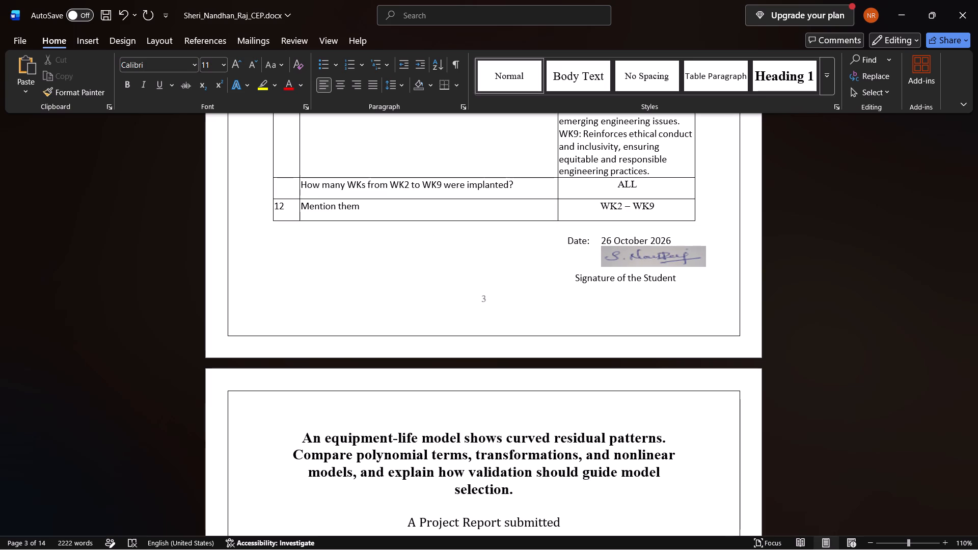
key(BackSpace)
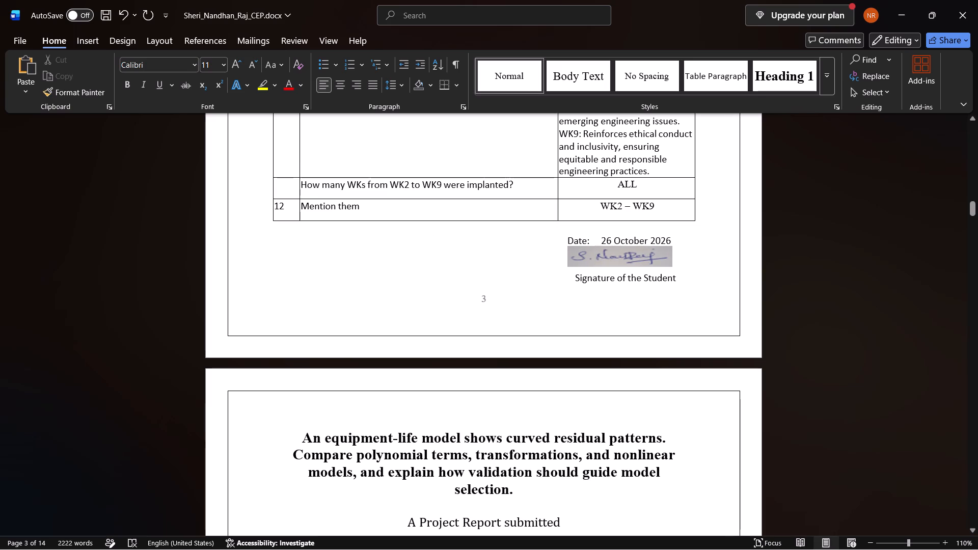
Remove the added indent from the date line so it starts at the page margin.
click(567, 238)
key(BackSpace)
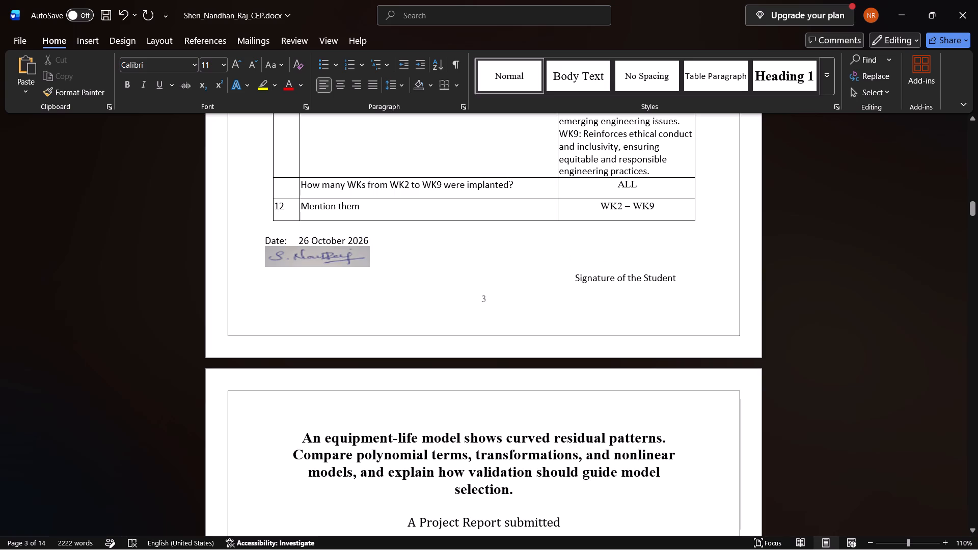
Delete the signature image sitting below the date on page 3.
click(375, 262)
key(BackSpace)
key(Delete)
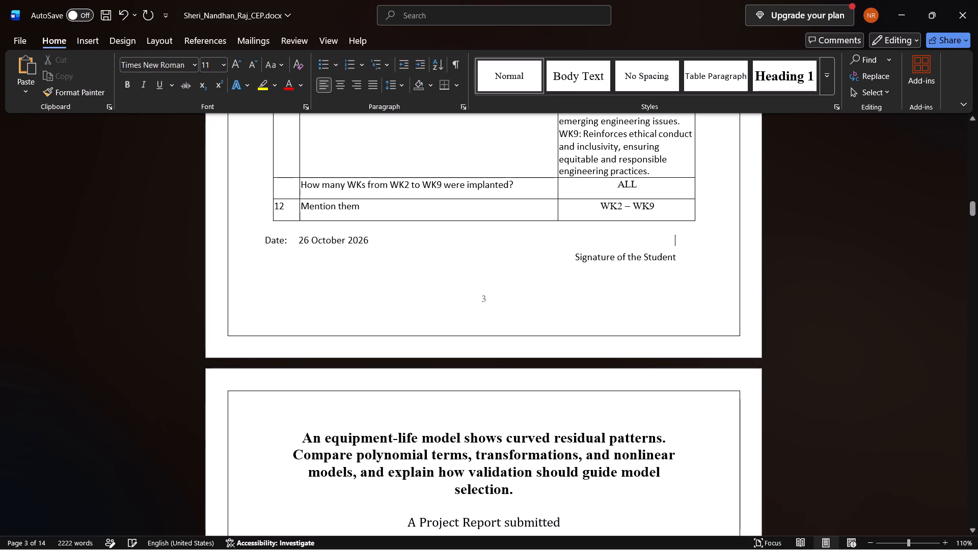
Remove the surplus spaces after the date, back to above the start of "Signature of the Student".
key(BackSpace)
key(BackSpace)
key(BackSpace)
key(BackSpace)
key(BackSpace)
key(BackSpace)
key(BackSpace)
key(BackSpace)
key(BackSpace)
key(BackSpace)
key(BackSpace)
key(BackSpace)
key(BackSpace)
key(BackSpace)
key(BackSpace)
key(BackSpace)
key(BackSpace)
key(BackSpace)
key(BackSpace)
key(BackSpace)
key(BackSpace)
key(BackSpace)
key(BackSpace)
key(BackSpace)
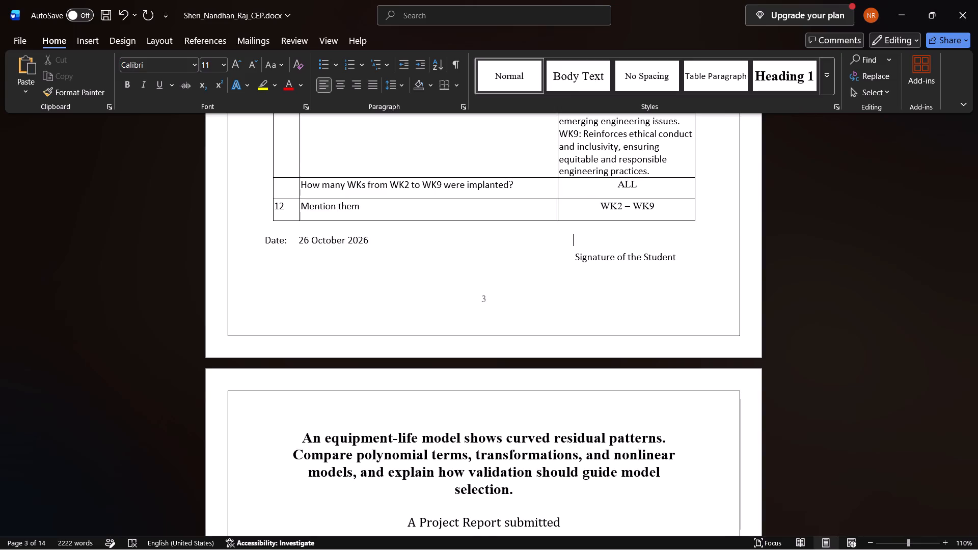
Paste the wide handwritten signature image from the clipboard history directly above "Signature of the Student" on page 3.
key(super+v)
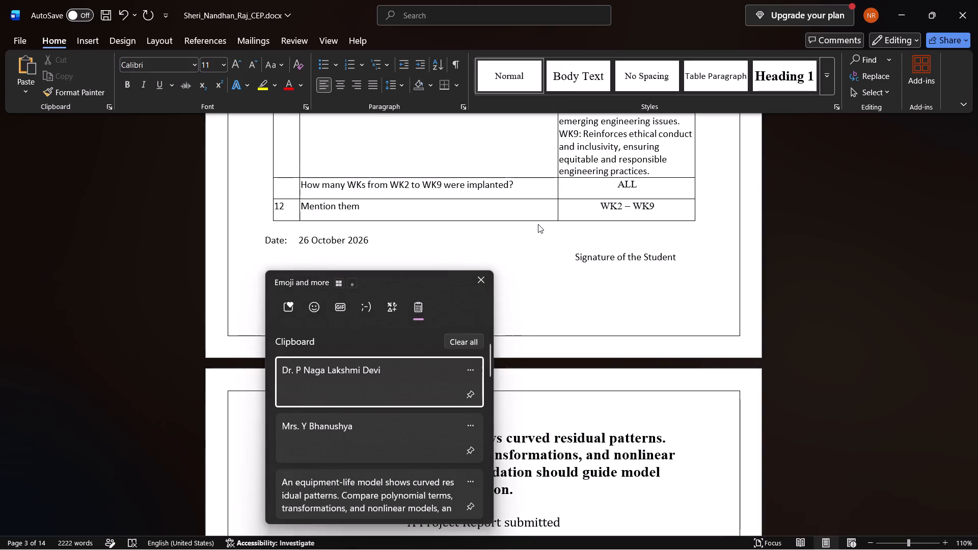
scroll(361, 425, down, 5)
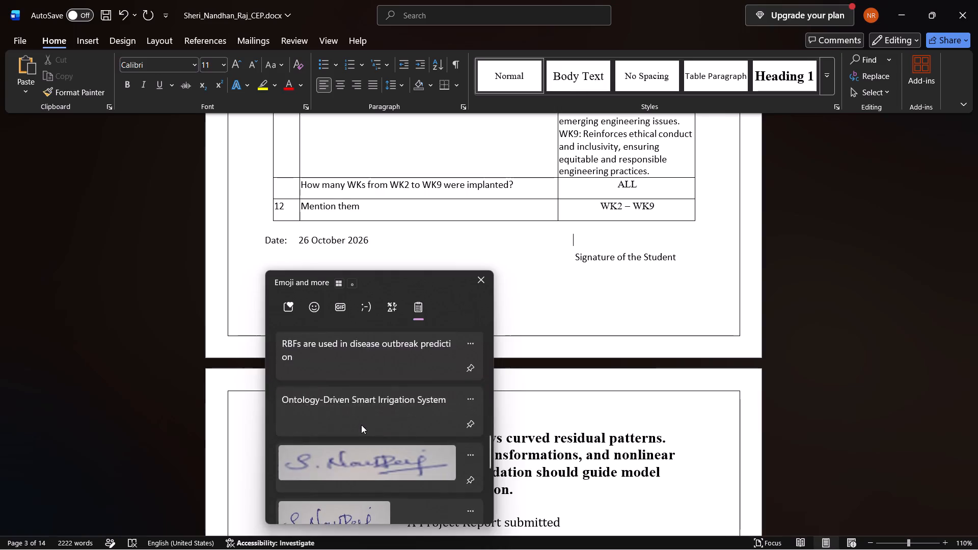
click(361, 425)
key(ctrl+v)
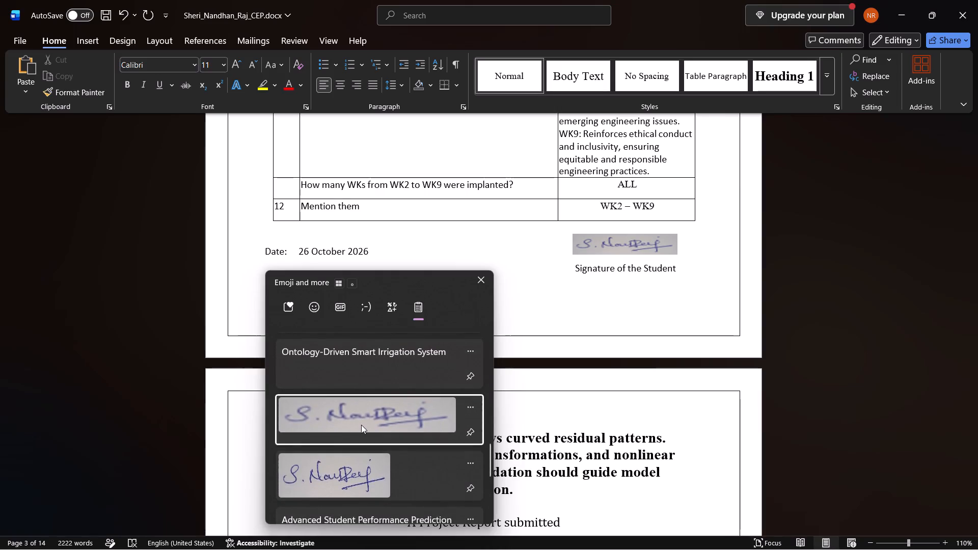
Review the self-assessment form from its first page and continue to the report's title page.
scroll(367, 250, up, 2)
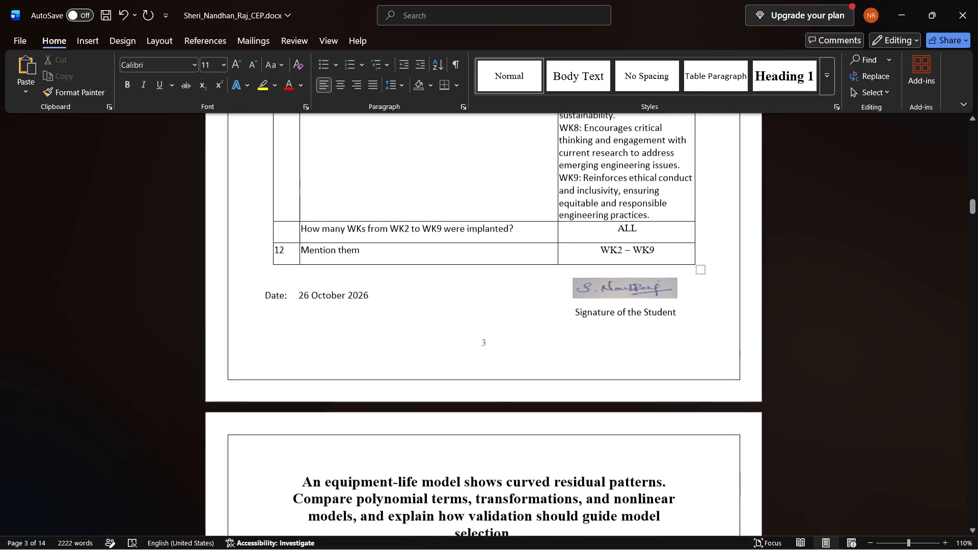
scroll(367, 250, up, 6)
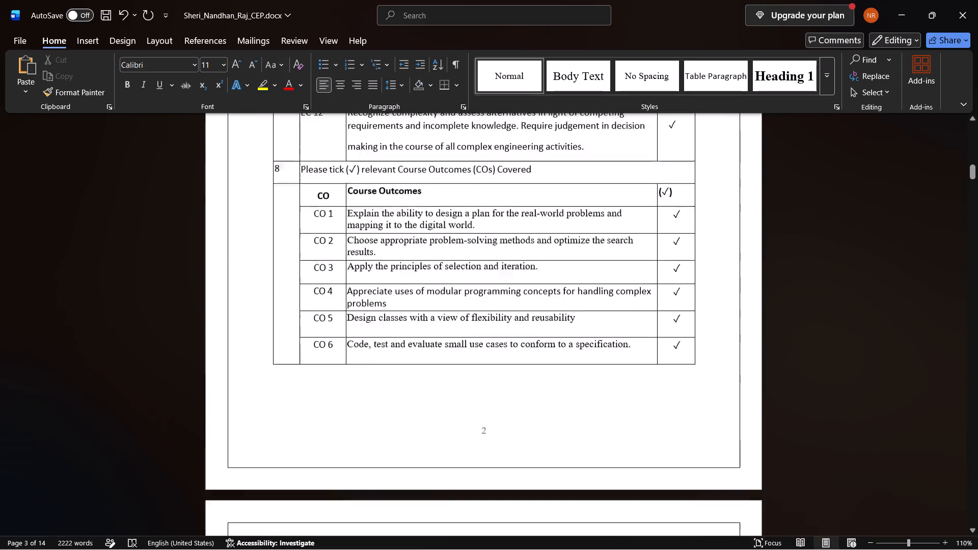
scroll(367, 250, up, 6)
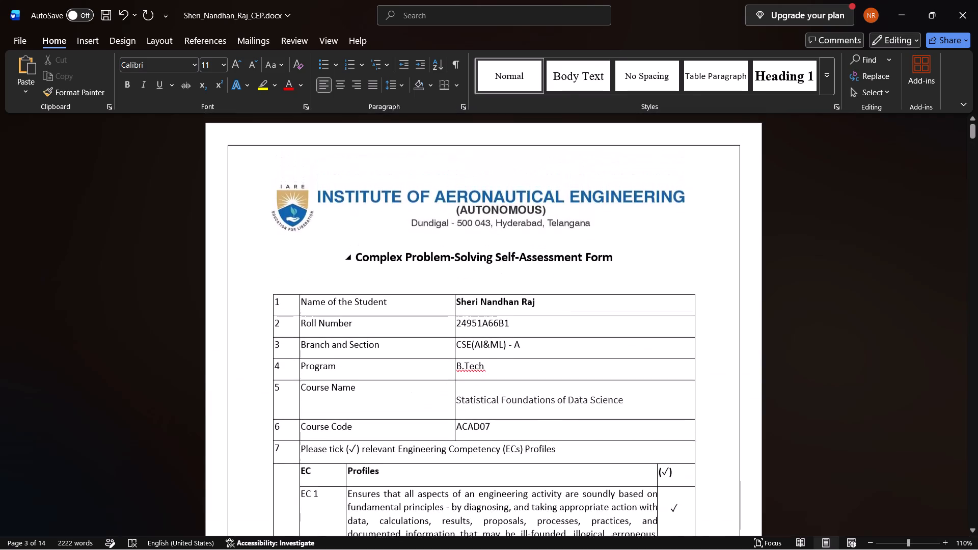
scroll(367, 250, down, 5)
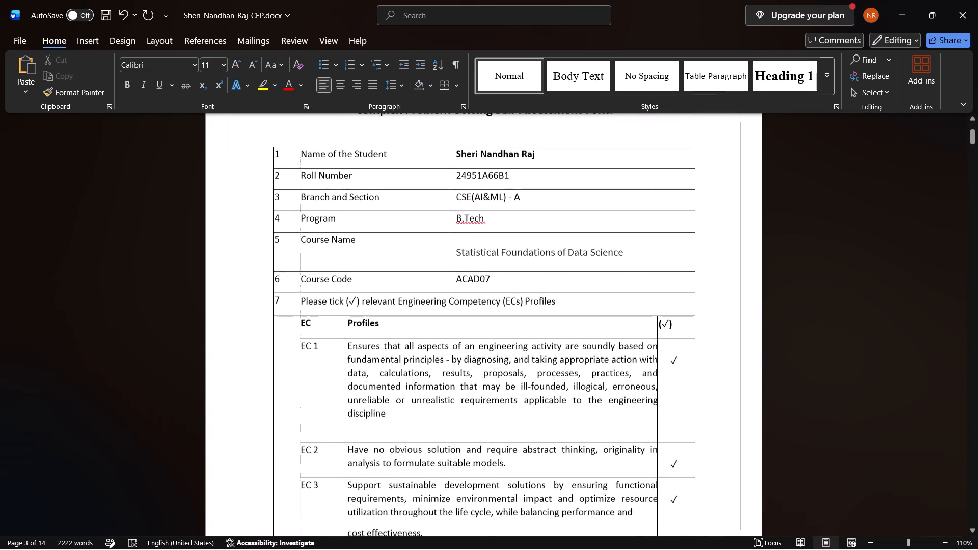
scroll(367, 250, down, 7)
scroll(367, 250, up, 1)
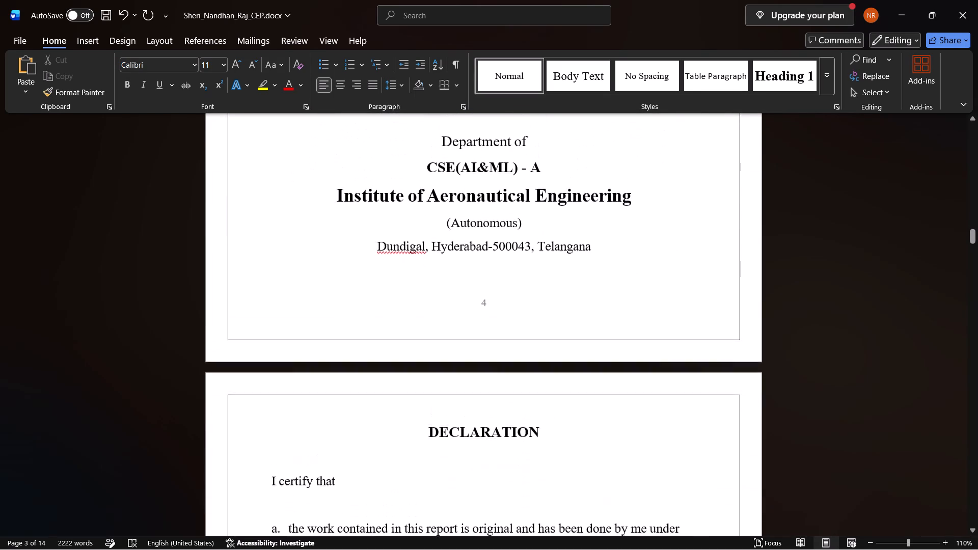
scroll(367, 250, up, 3)
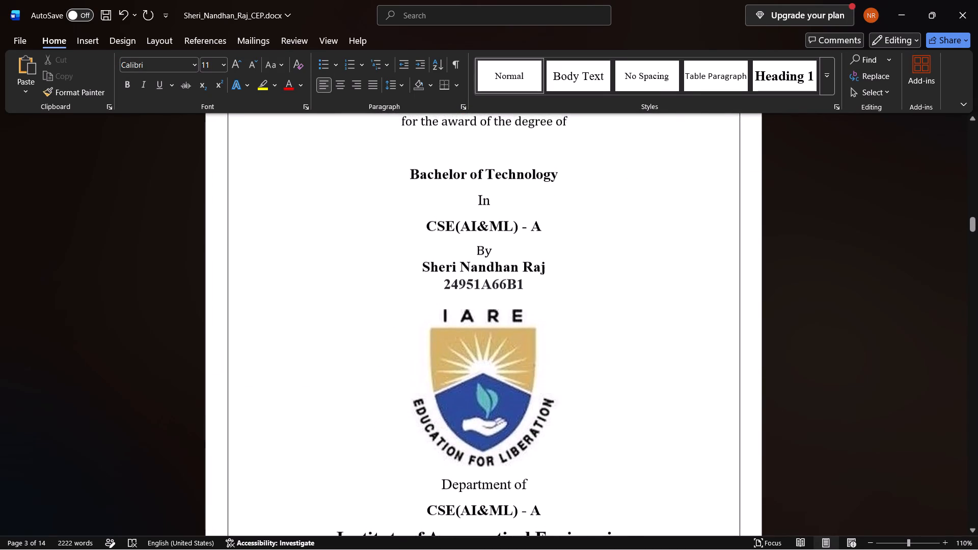
scroll(367, 250, up, 1)
Delete the section suffix "- A" from the department name below the logo on title page 4.
scroll(367, 250, down, 1)
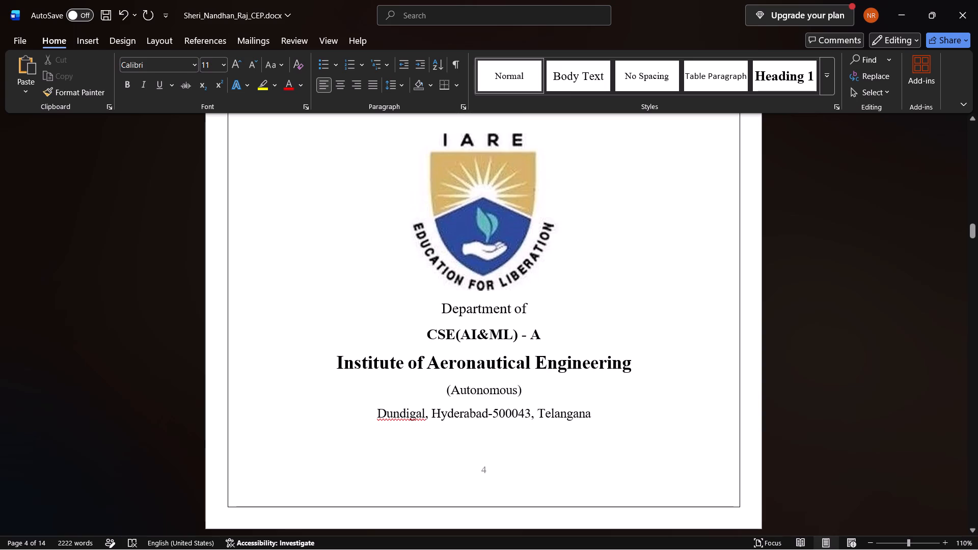
click(549, 337)
key(BackSpace)
key(BackSpace)
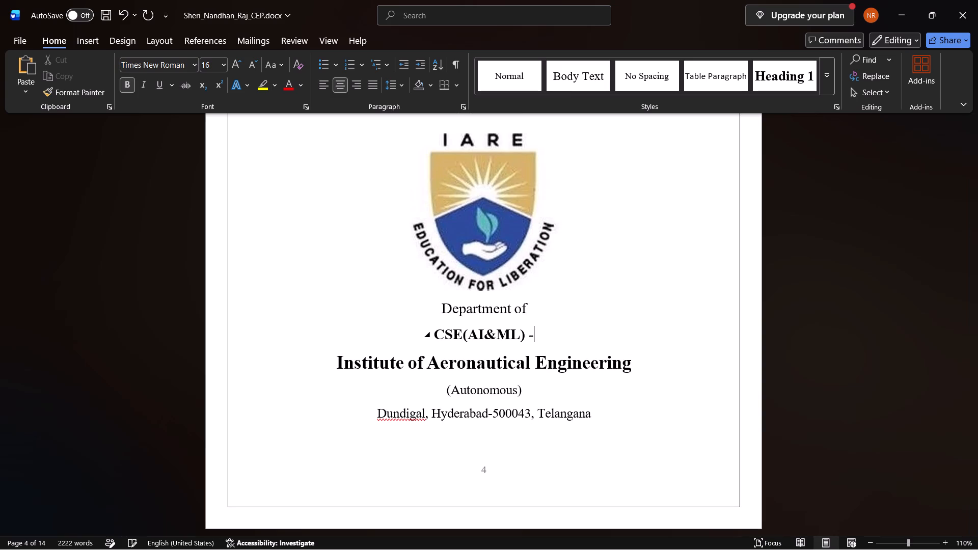
key(BackSpace)
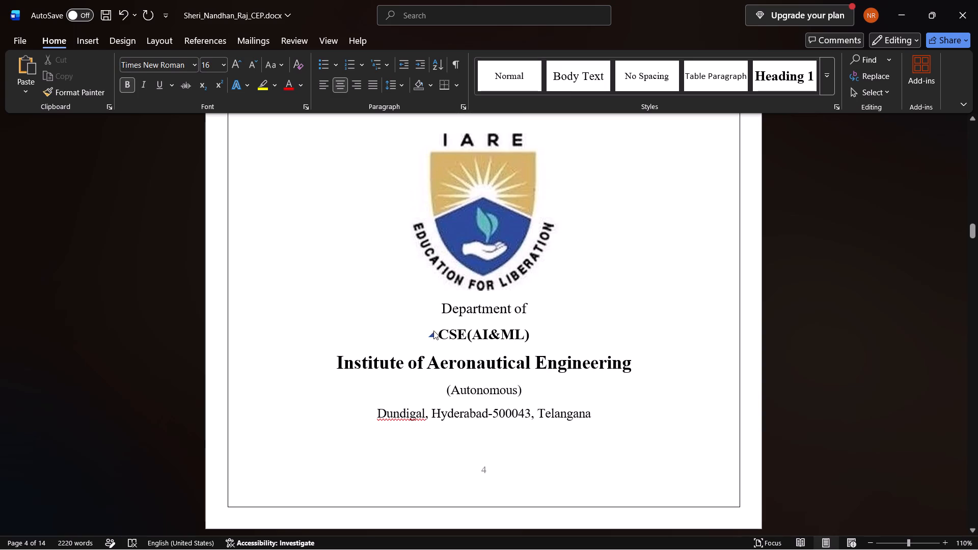
Join "CSE(AI&ML)" onto the "Department of" line below the logo, separated by a space.
click(439, 334)
key(BackSpace)
key(BackSpace)
key(BackSpace)
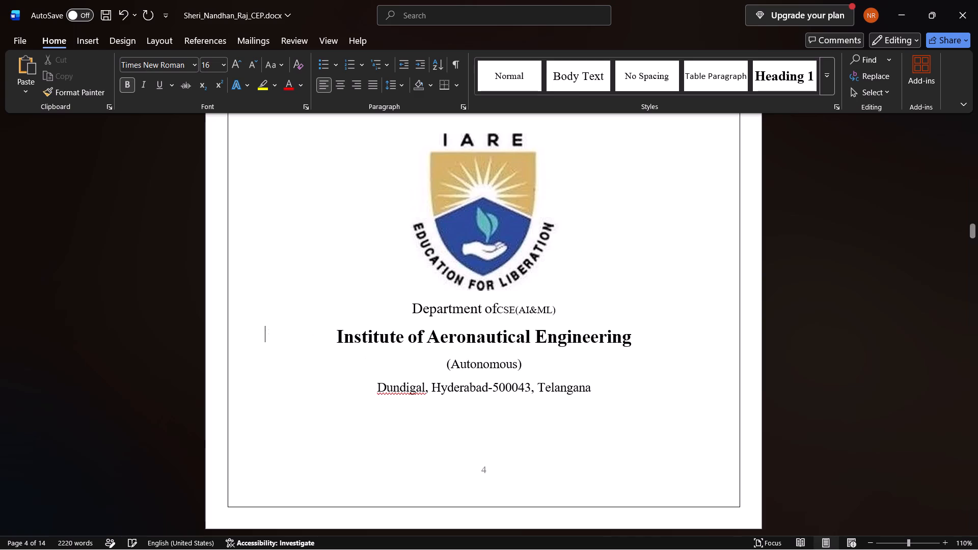
key(space)
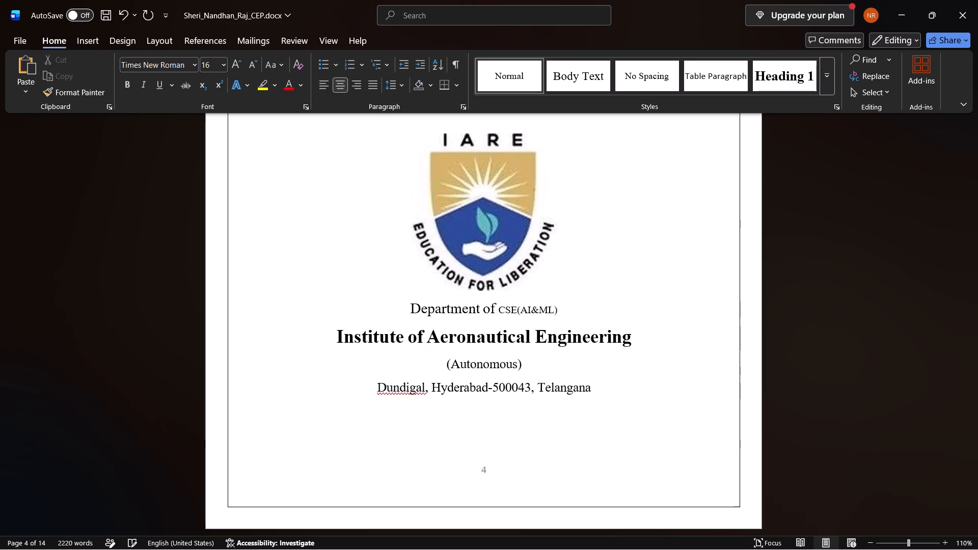
Format the whole "Department of CSE(AI&ML)" line on the title page as 17 pt bold.
double_click(560, 312)
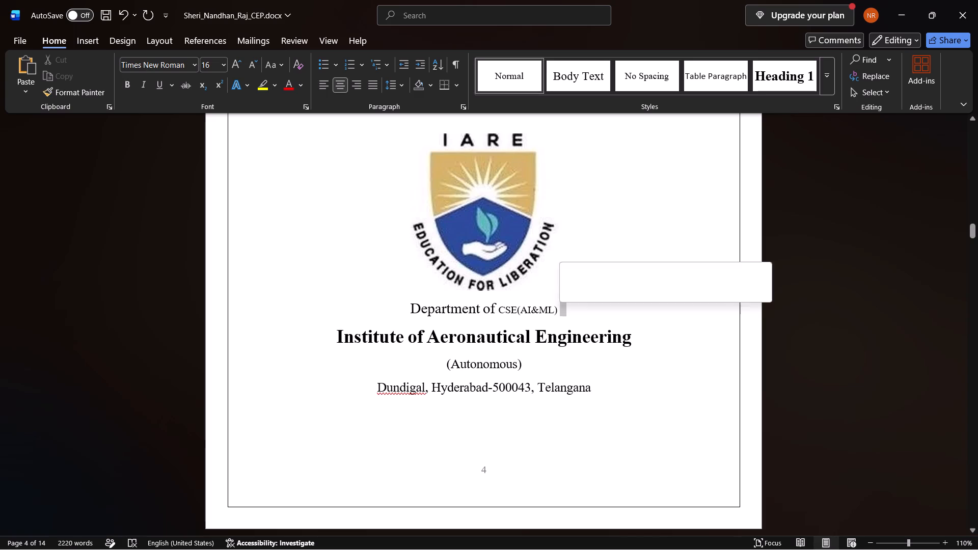
drag(493, 308, 487, 308)
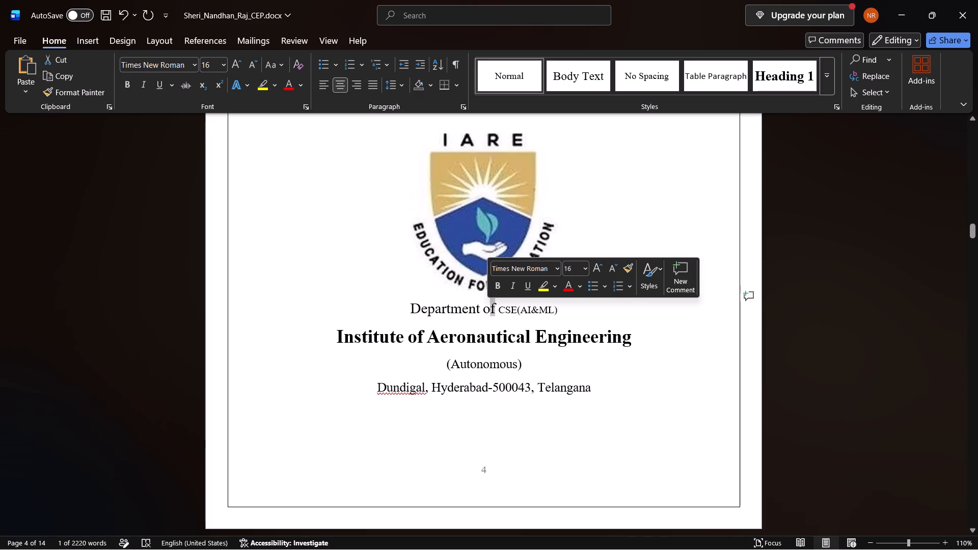
drag(563, 311, 459, 306)
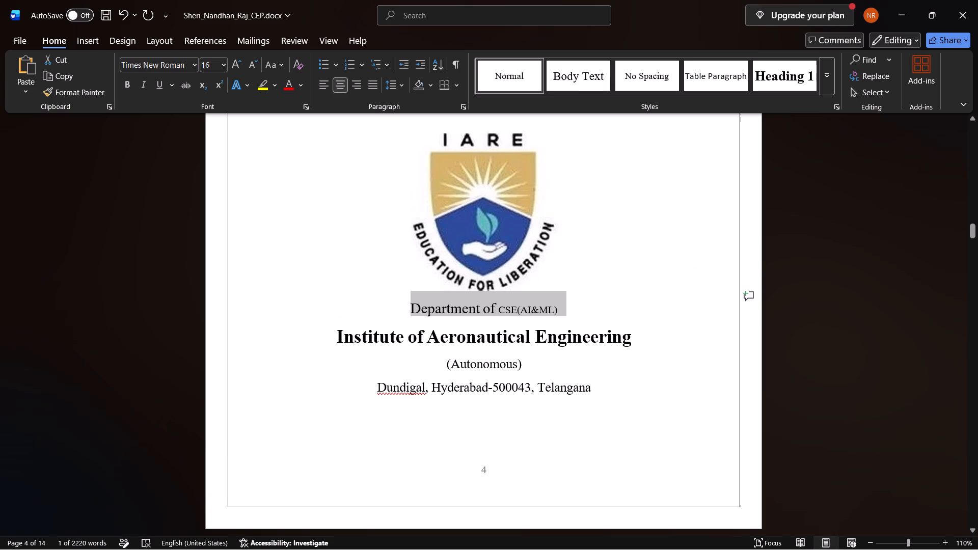
drag(459, 306, 419, 300)
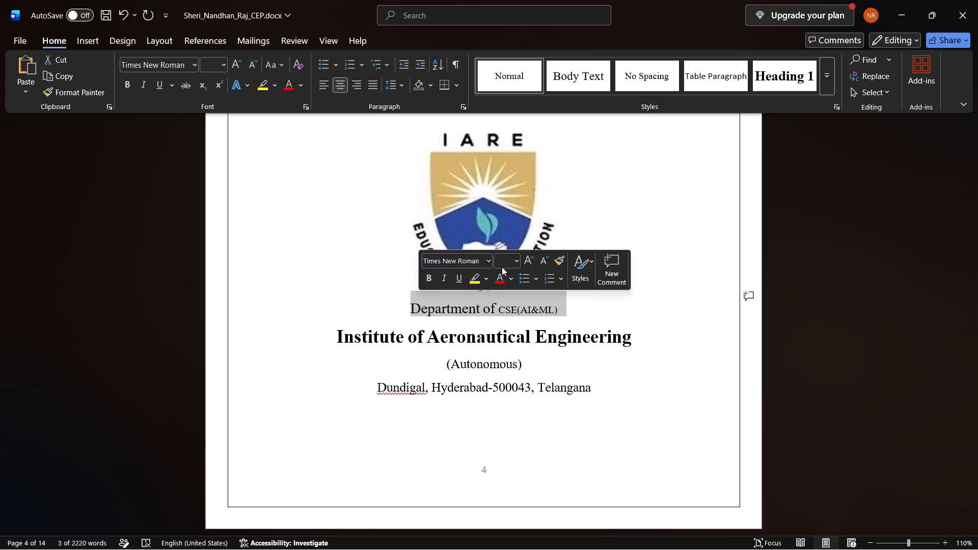
click(505, 266)
click(507, 259)
key(1)
key(7)
key(Return)
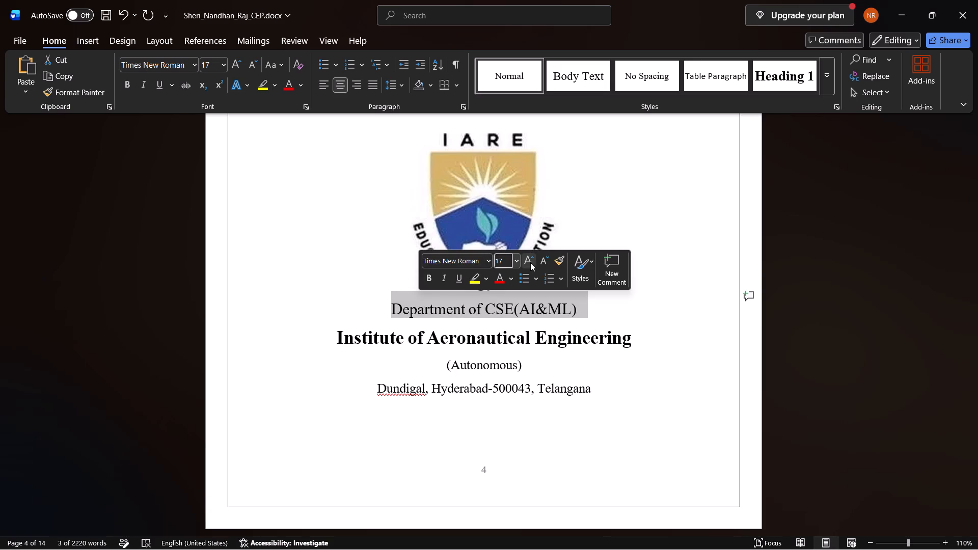
click(428, 272)
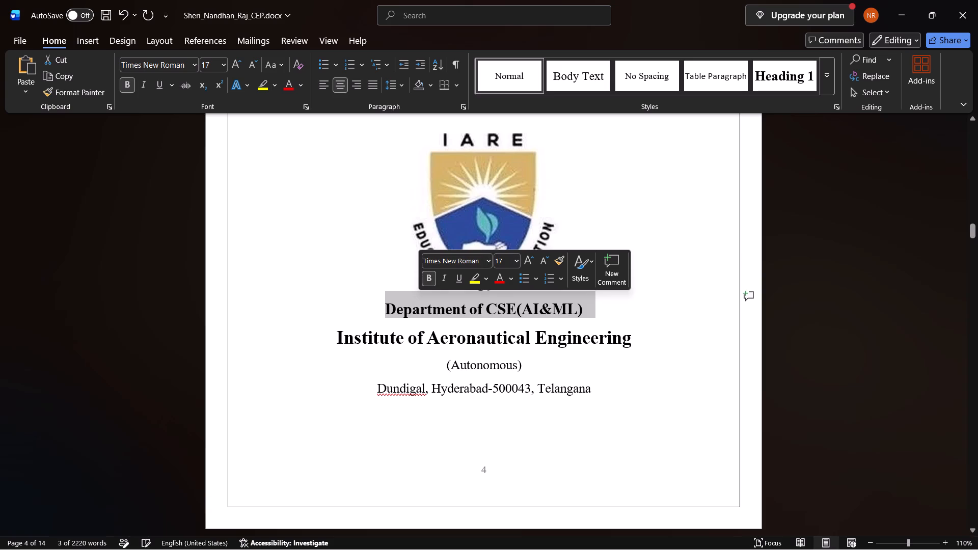
click(607, 311)
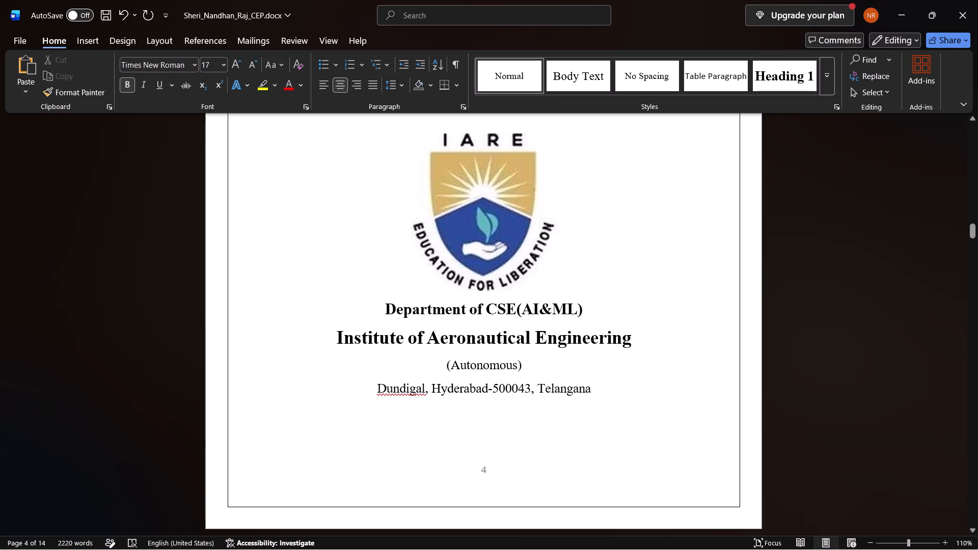
Add an extra space between "Department of" and "CSE(AI&ML)" on the title page.
click(487, 306)
key(space)
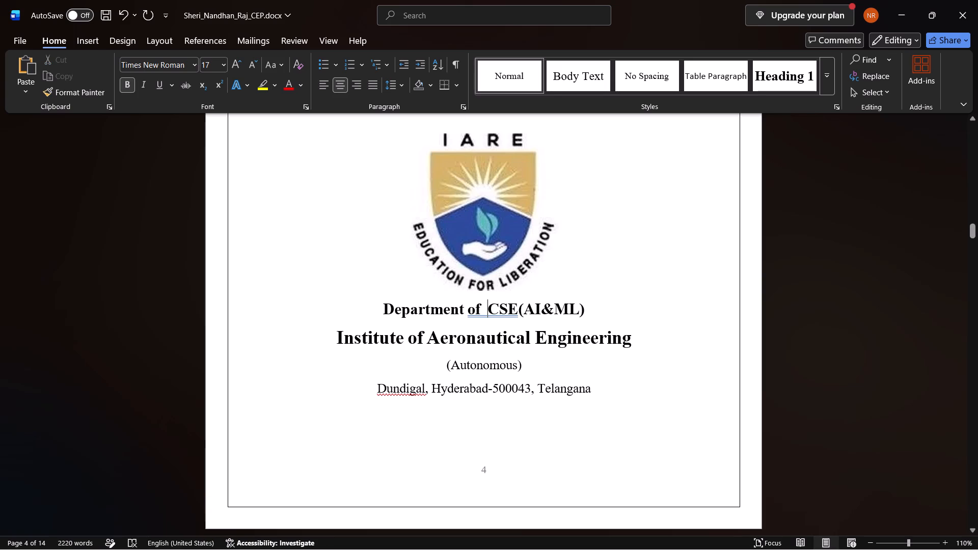
click(478, 394)
Delete the month name "October" and the space before the year in the date above "Place: Hyderabad" on page 7.
scroll(478, 394, down, 2)
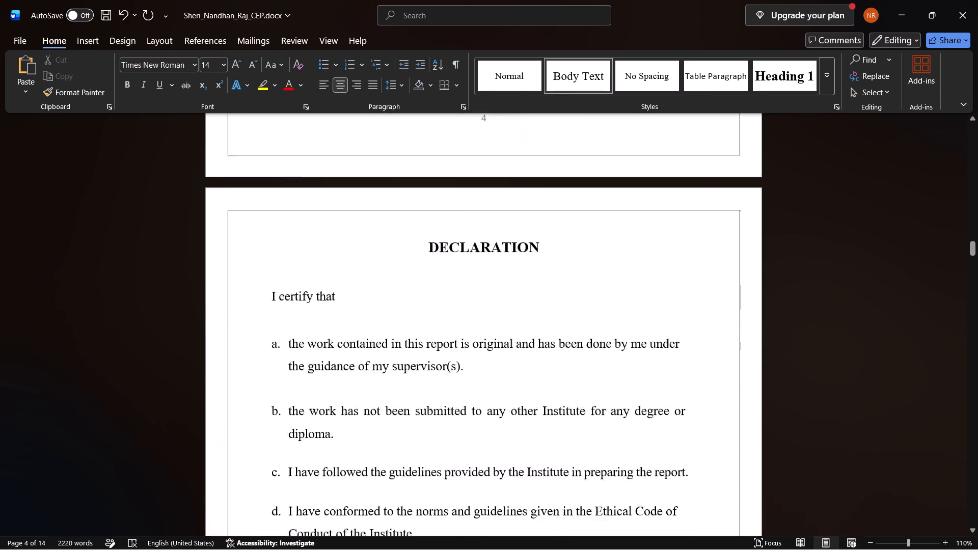
scroll(478, 394, down, 3)
scroll(478, 394, up, 1)
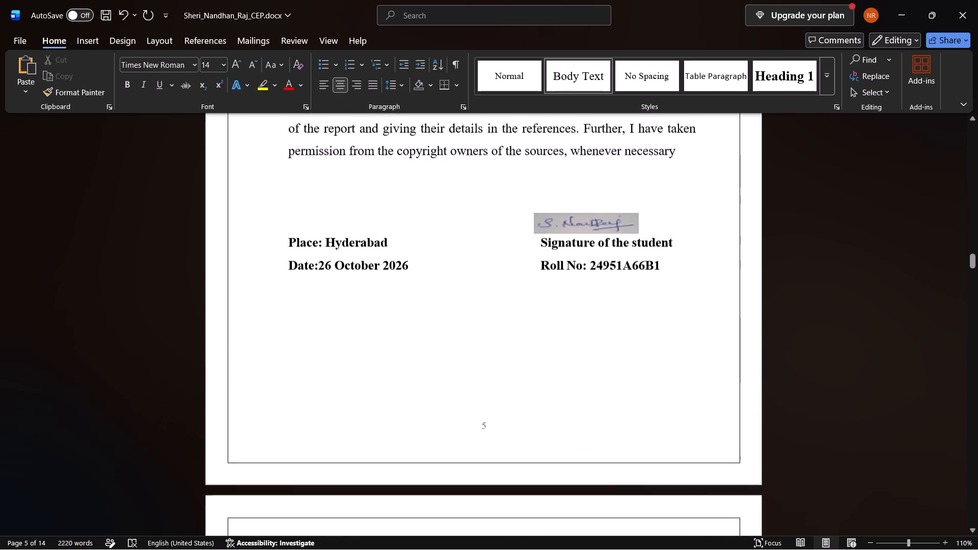
scroll(478, 394, down, 2)
scroll(478, 394, up, 1)
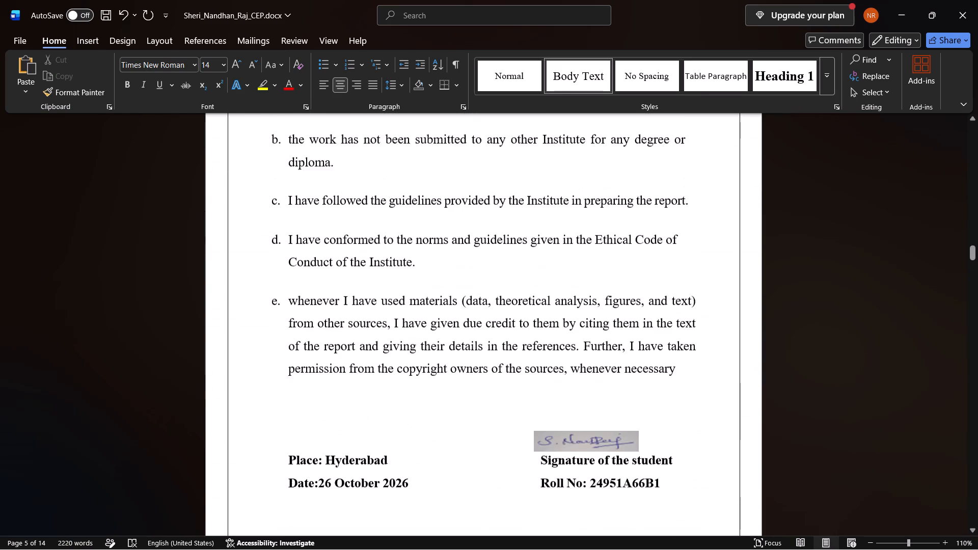
scroll(478, 394, down, 5)
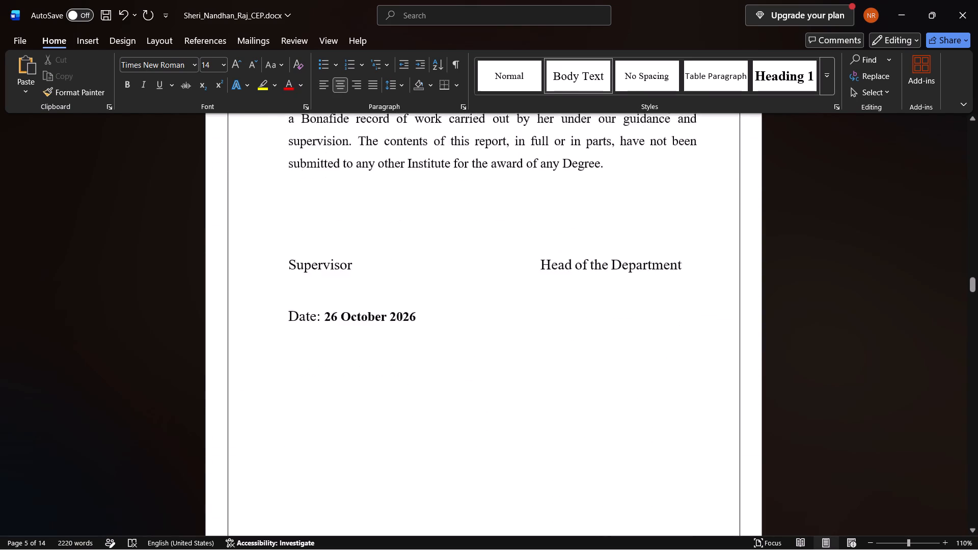
scroll(478, 394, down, 6)
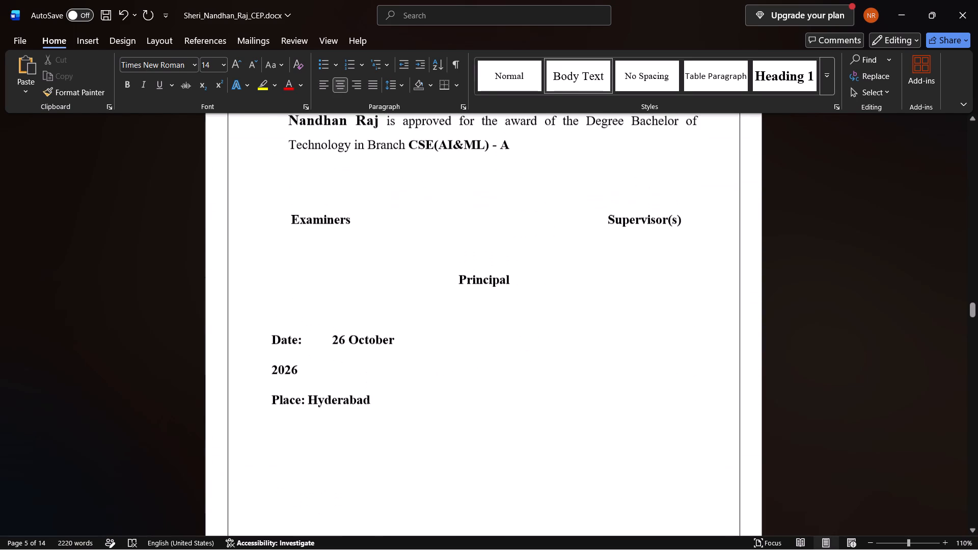
click(269, 377)
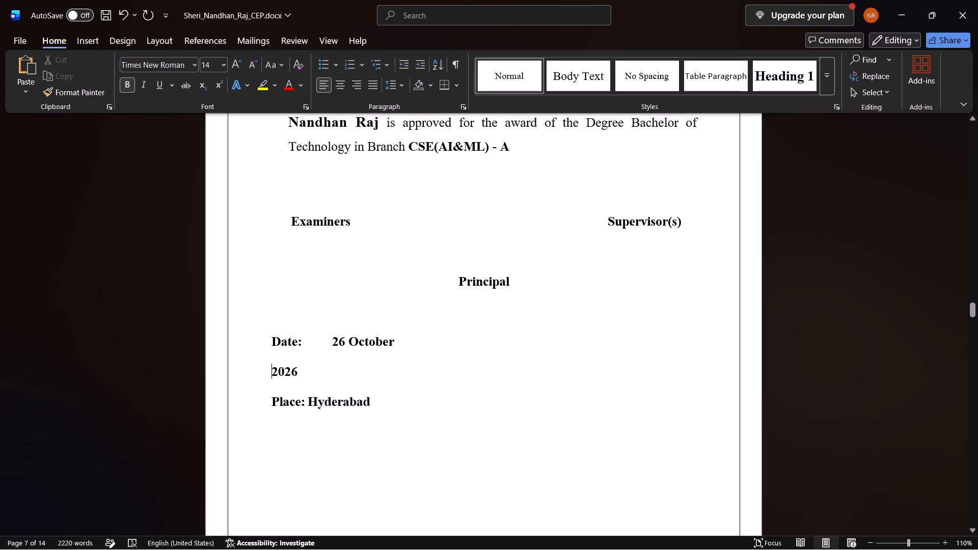
key(BackSpace)
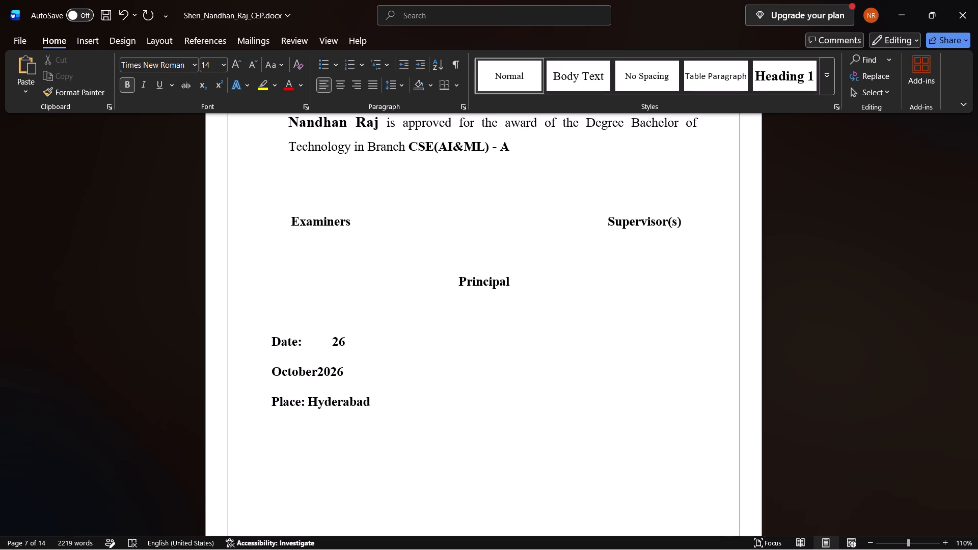
key(BackSpace)
key(BackSpace)
key(BackSpace)
key(BackSpace)
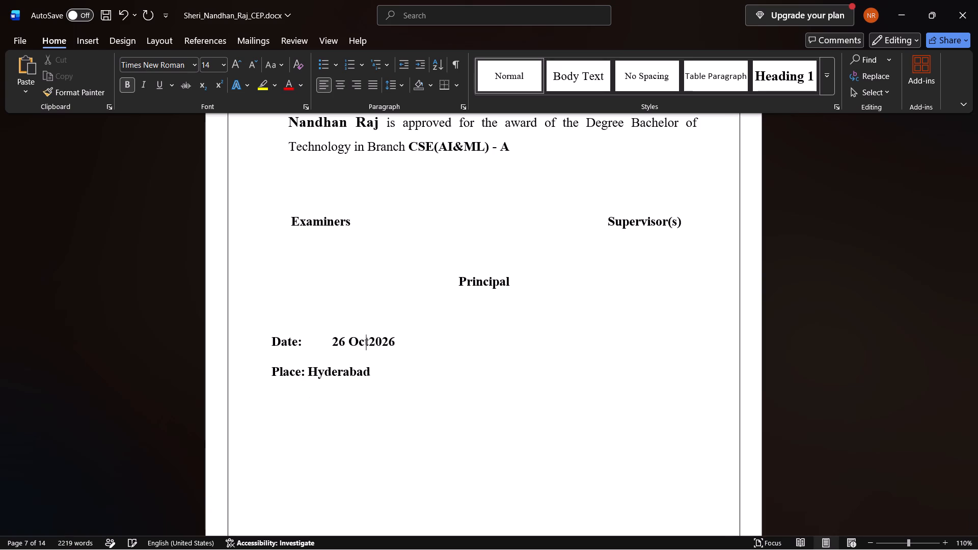
key(BackSpace)
key(BackSpace)
key(BackSpace)
Remove the wide gap between "Date:" and the day number on page 7.
key(Left)
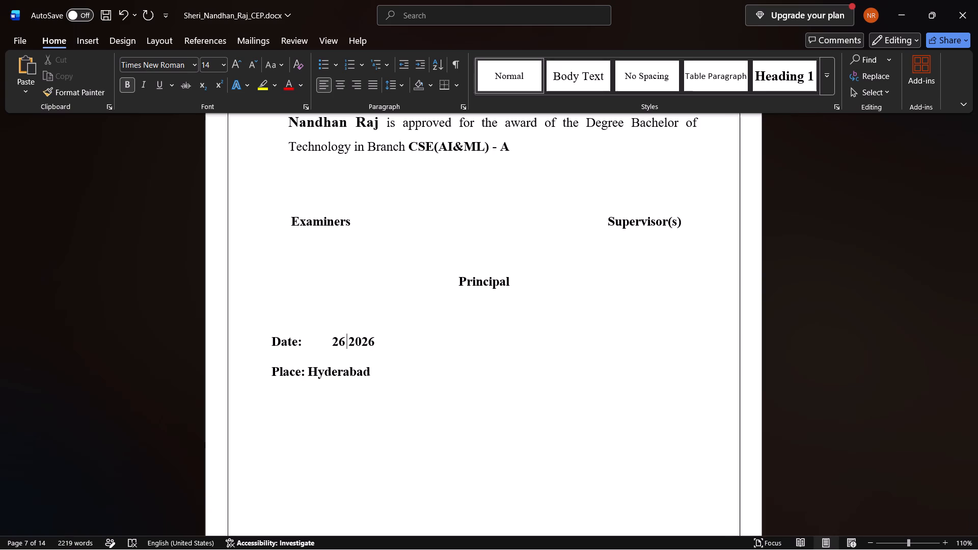
key(Left)
key(Left)
key(BackSpace)
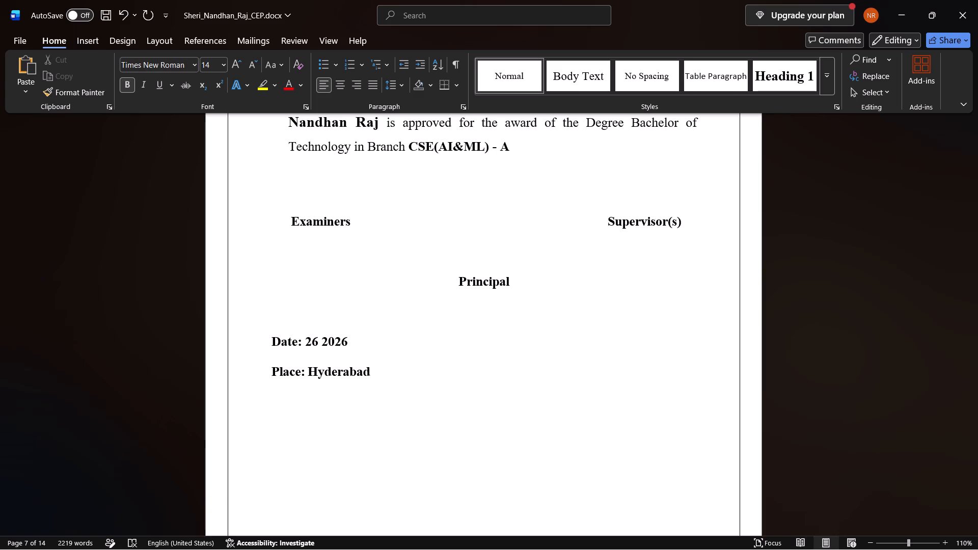
Complete the date above "Place: Hyderabad" on page 7 as "26/ 10/ 2026", with a space after each slash.
key(Right)
key(Right)
key(slash)
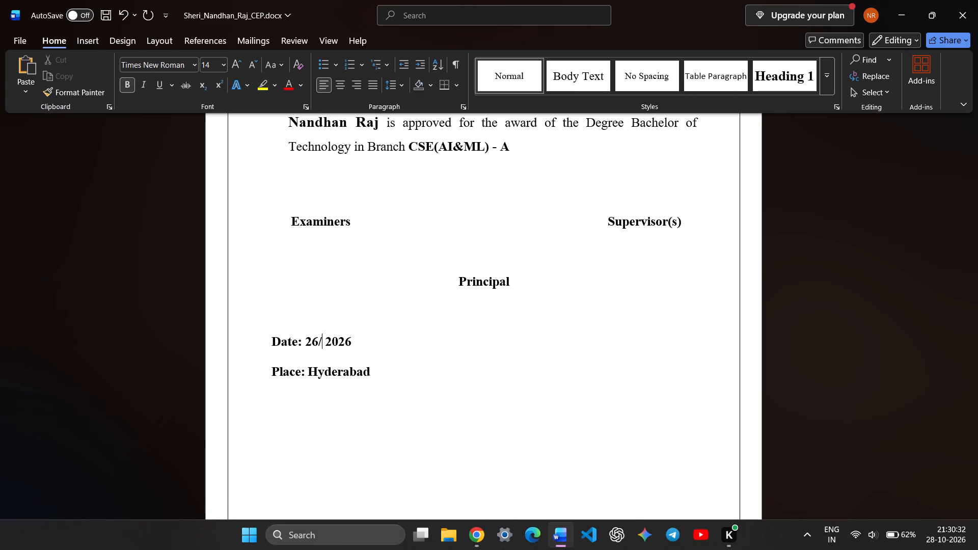
text(10)
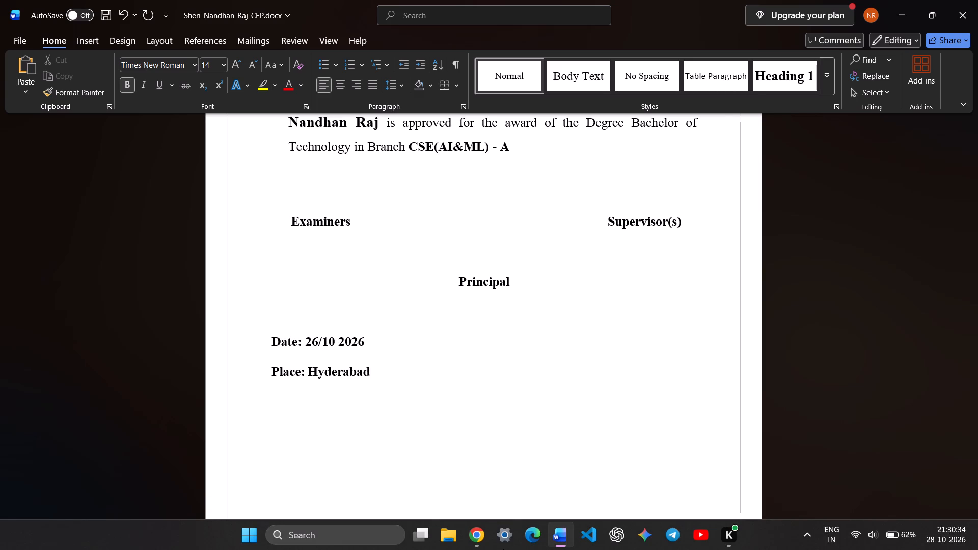
key(slash)
key(Left)
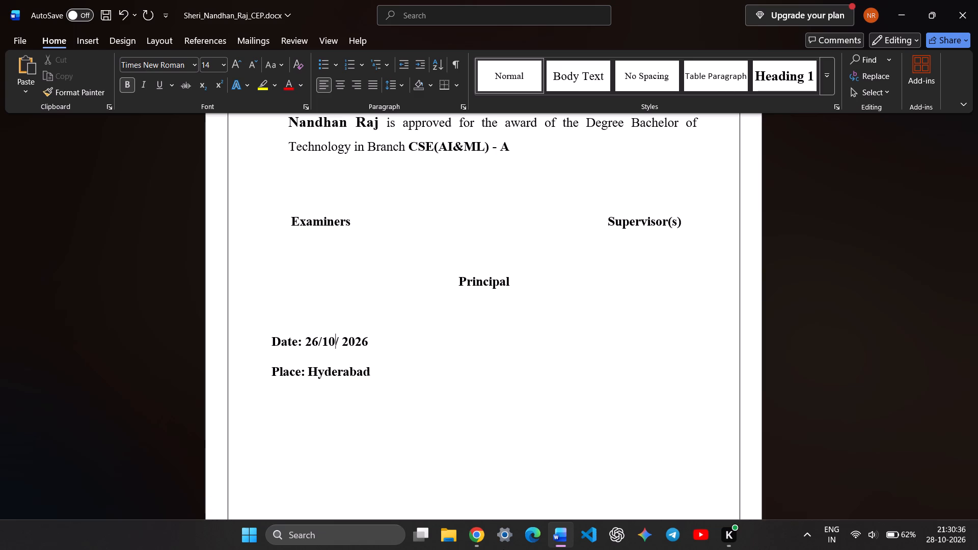
key(Left)
key(Left)
key(Left)
key(Right)
key(space)
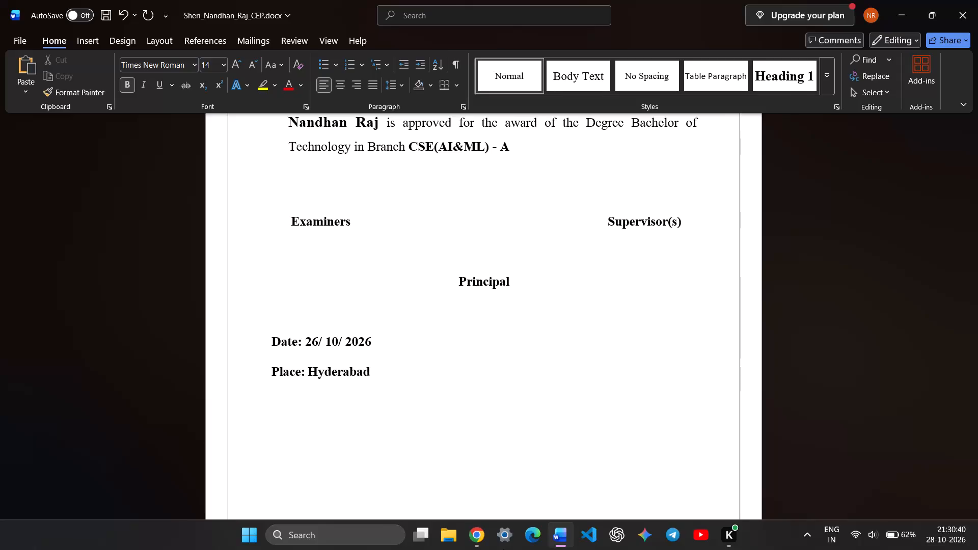
click(395, 350)
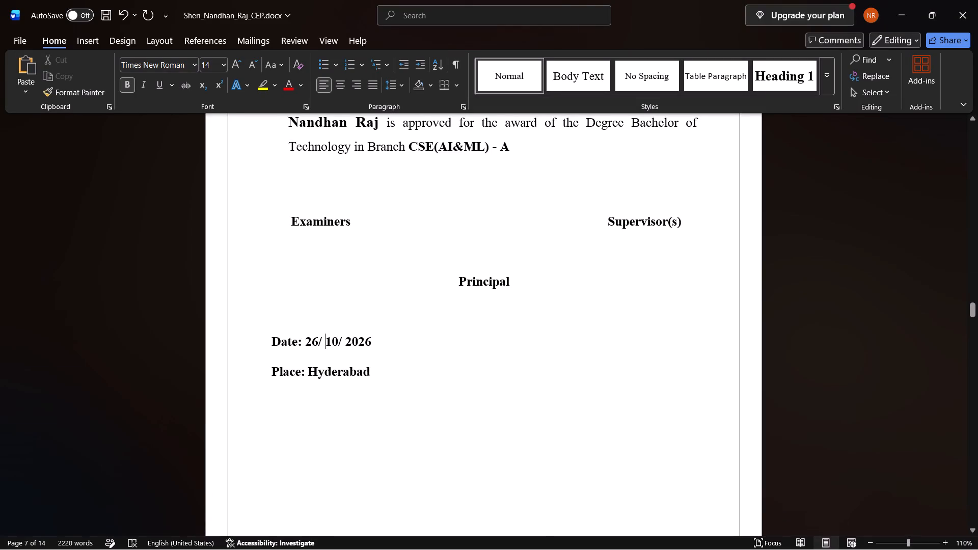
Review the approval sheet, the acknowledgement and the abstract page for remaining layout problems.
scroll(395, 350, up, 1)
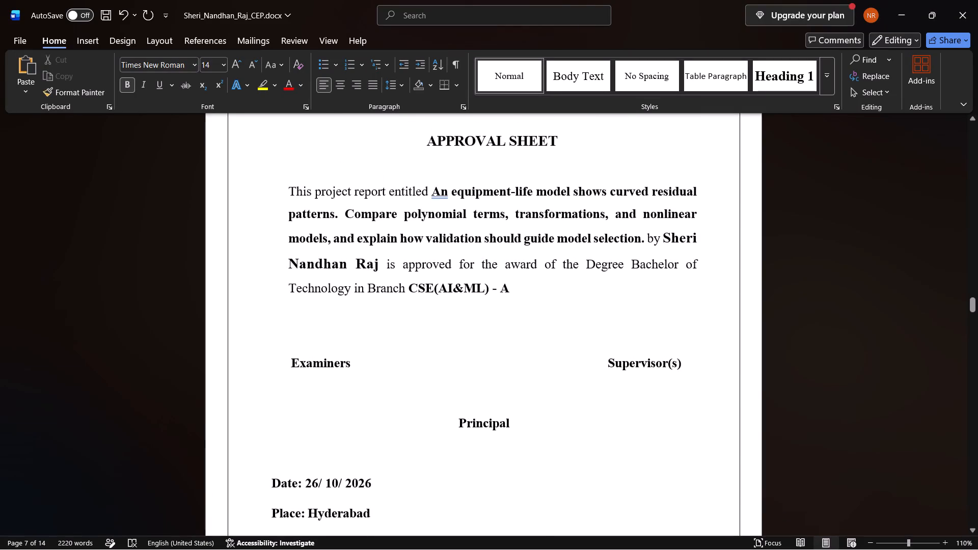
scroll(395, 350, up, 1)
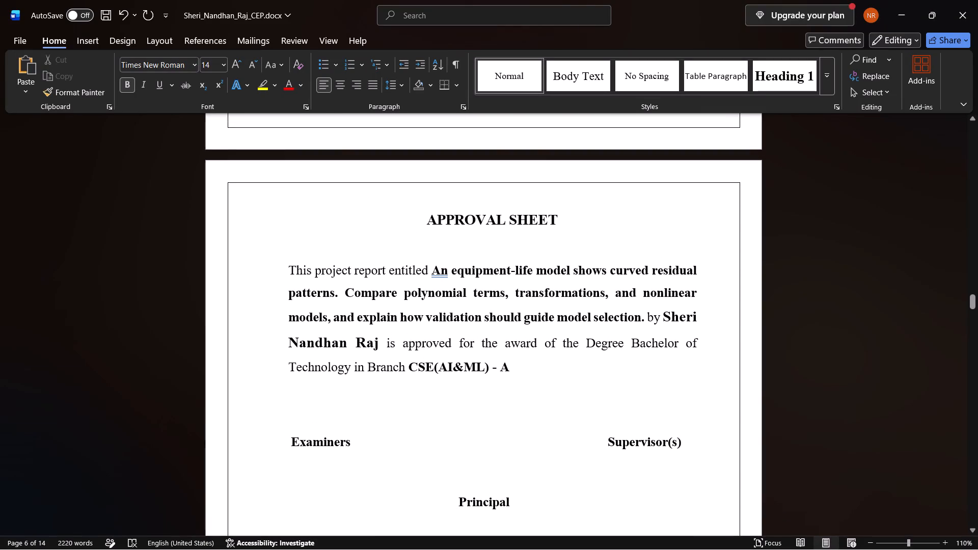
scroll(511, 393, down, 1)
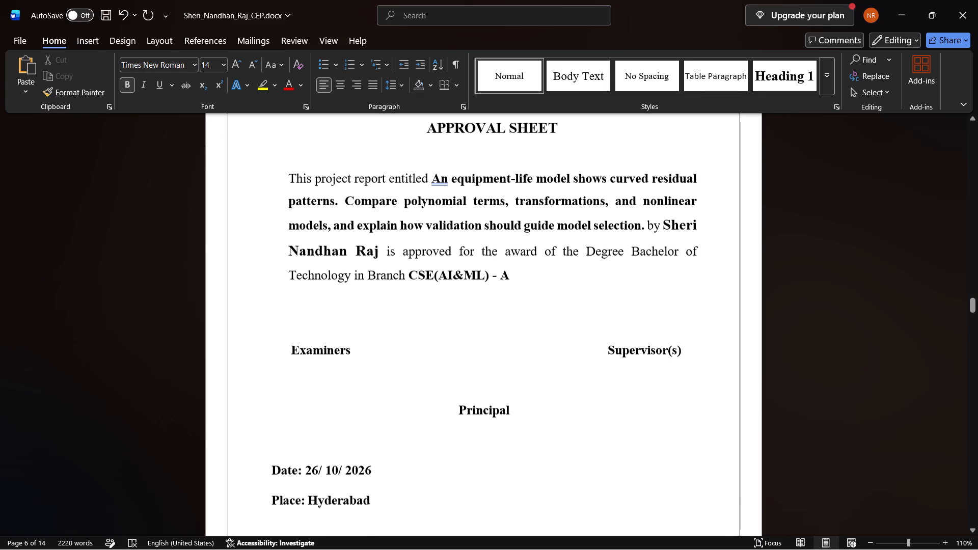
scroll(511, 393, down, 3)
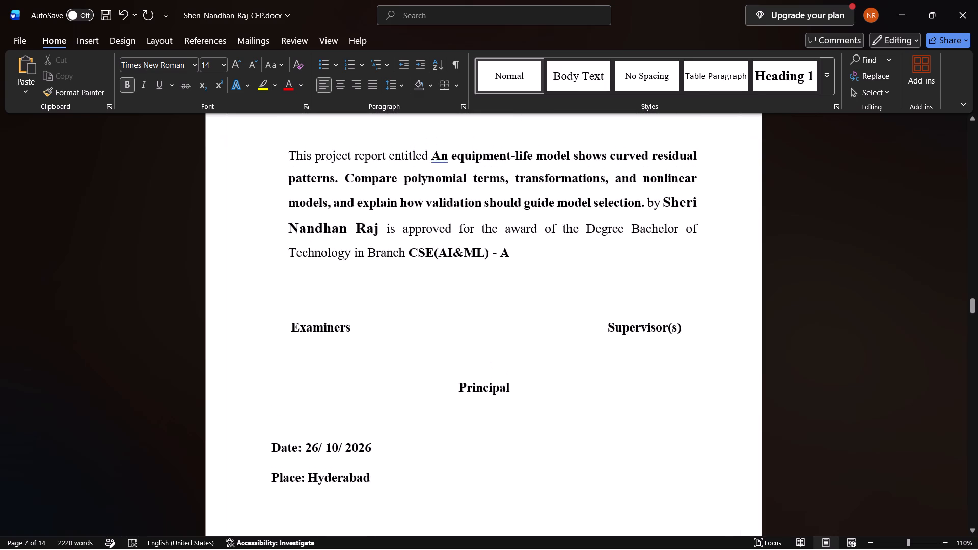
scroll(511, 393, down, 4)
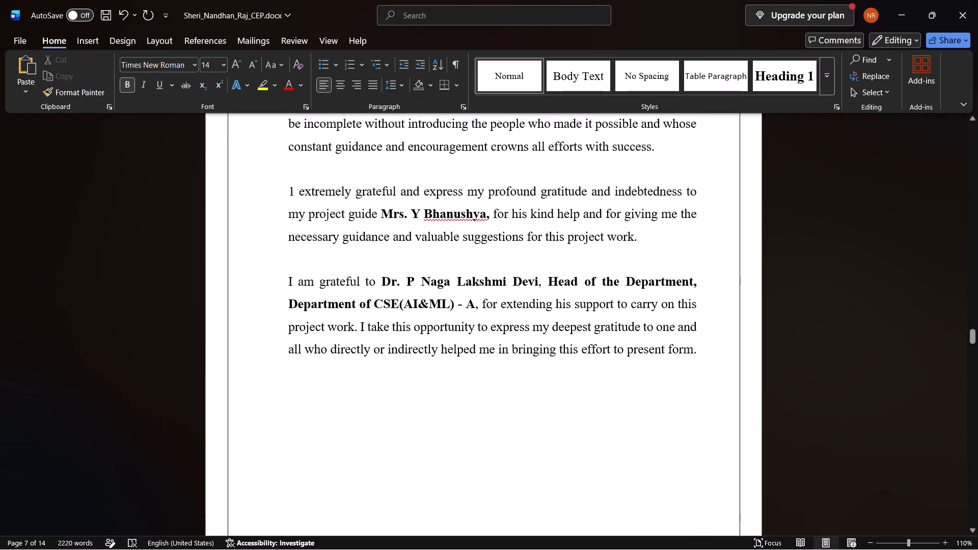
scroll(511, 393, down, 5)
Separate "Project Report" from the report title on page 9 with a blank line and remove the hyphen before it.
scroll(511, 393, up, 1)
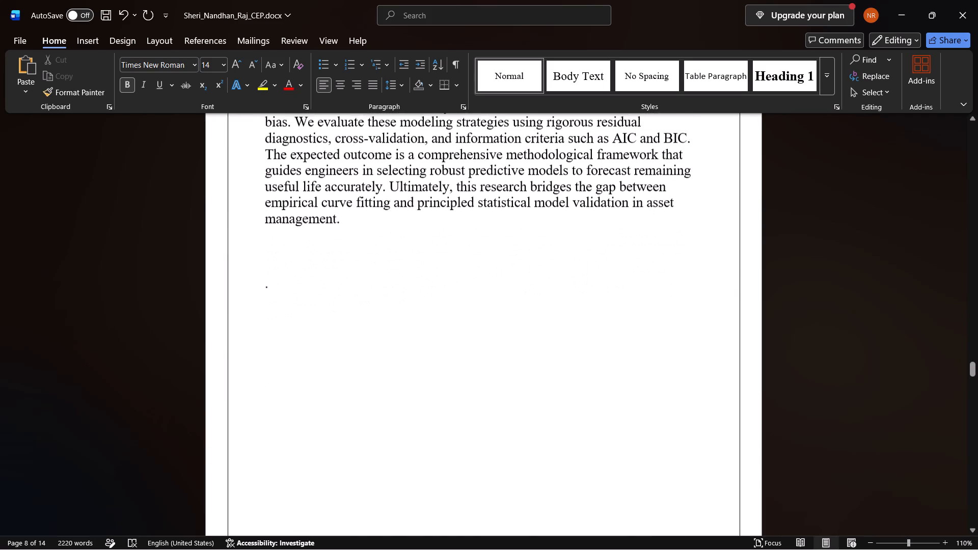
scroll(511, 393, up, 2)
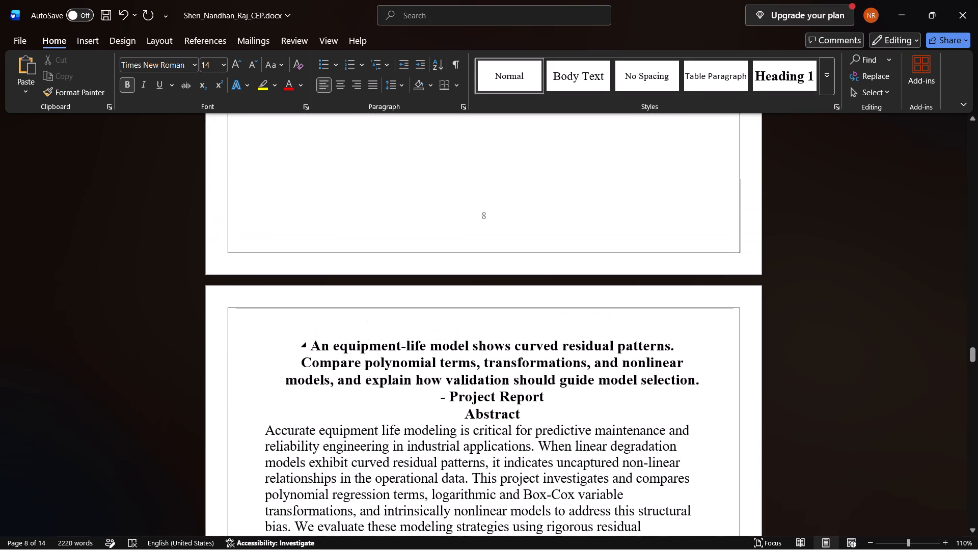
click(550, 399)
click(710, 380)
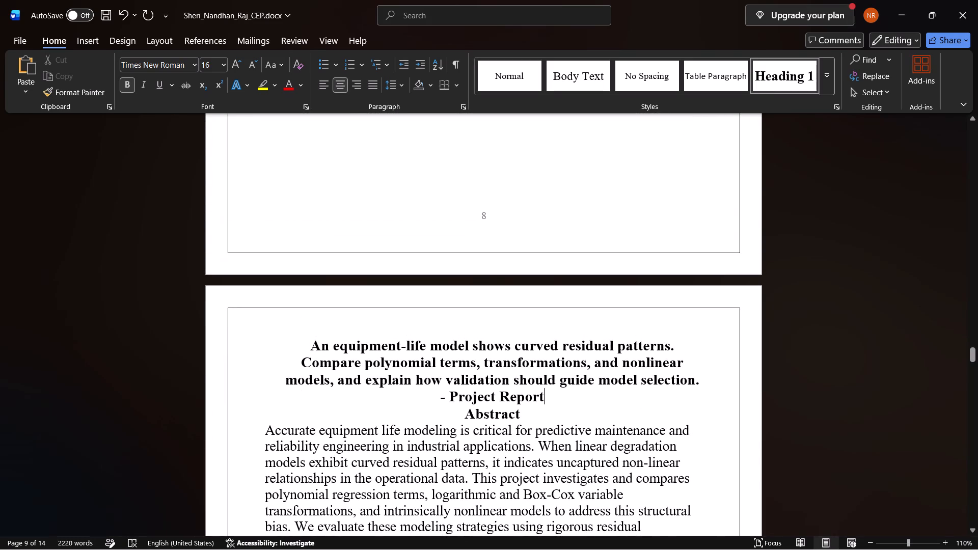
key(Return)
key(Return)
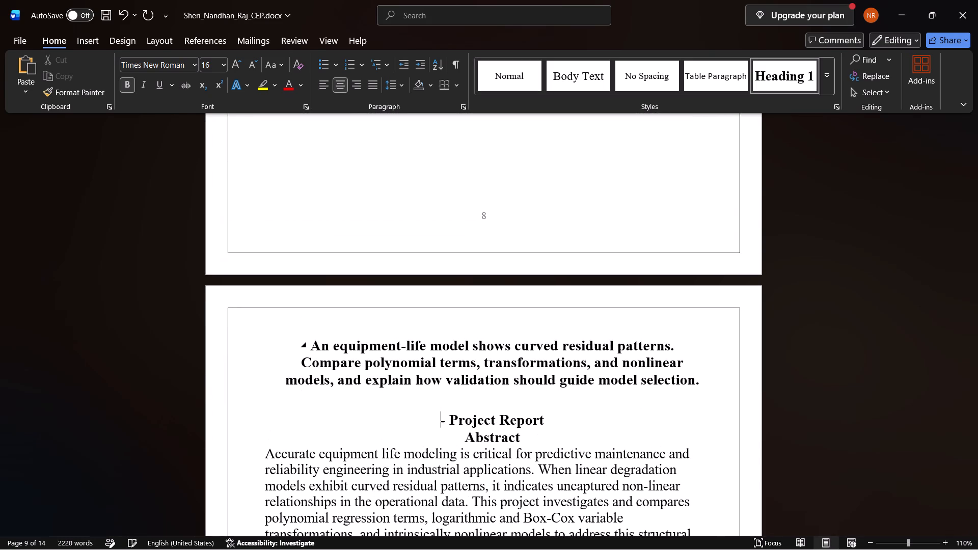
key(Delete)
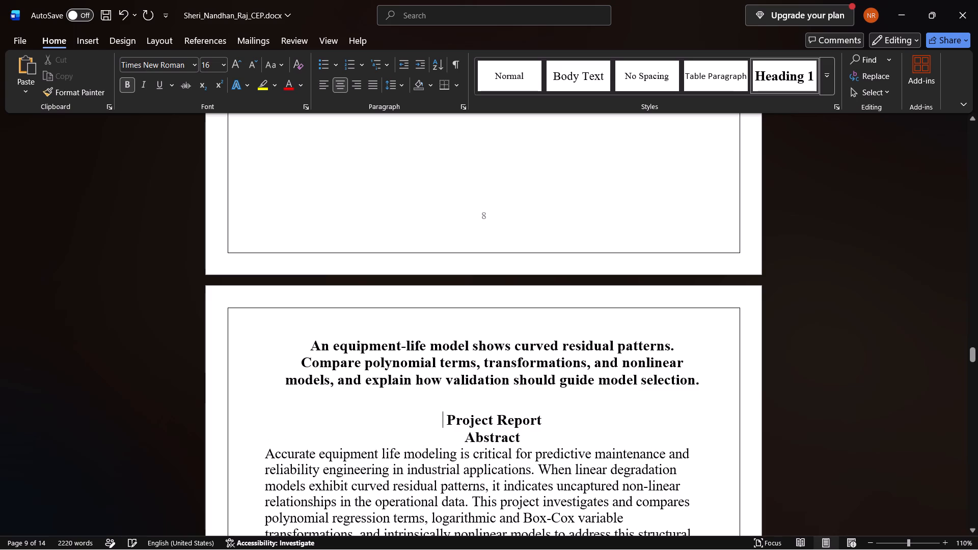
Add a blank line between the "Abstract" heading and its paragraph on page 9.
click(540, 433)
key(Return)
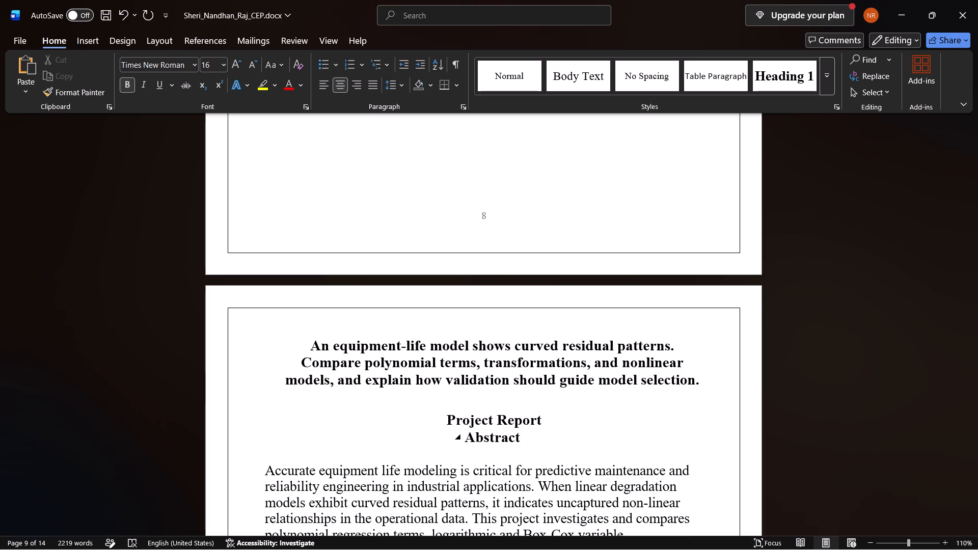
Insert a blank line between "Project Report" and the "Abstract" heading on page 9.
key(Up)
key(Down)
key(Left)
key(Left)
key(Left)
key(Left)
key(Left)
key(Left)
key(Left)
key(Left)
key(Left)
key(Left)
key(Left)
key(Left)
key(Left)
key(Right)
key(Right)
key(Right)
key(Right)
key(Return)
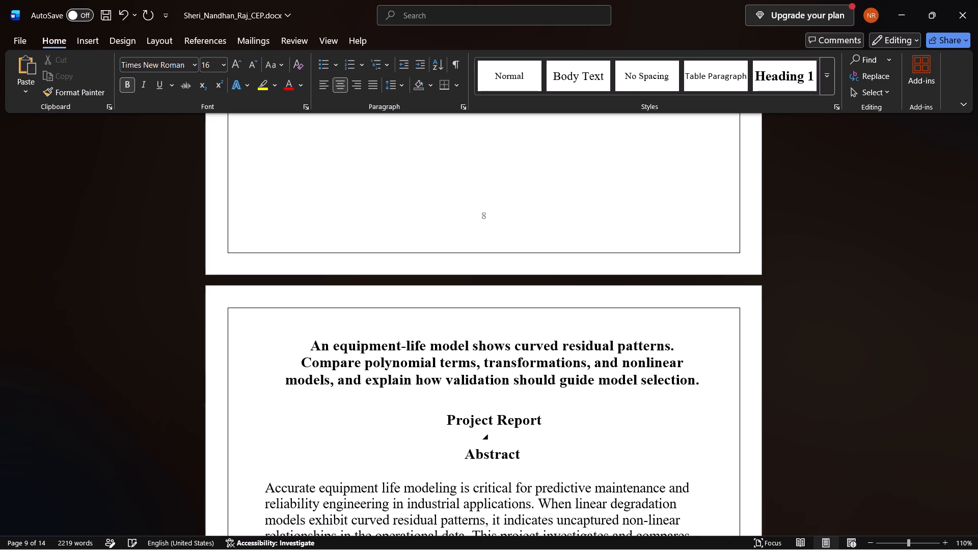
scroll(540, 433, down, 1)
key(BackSpace)
key(Return)
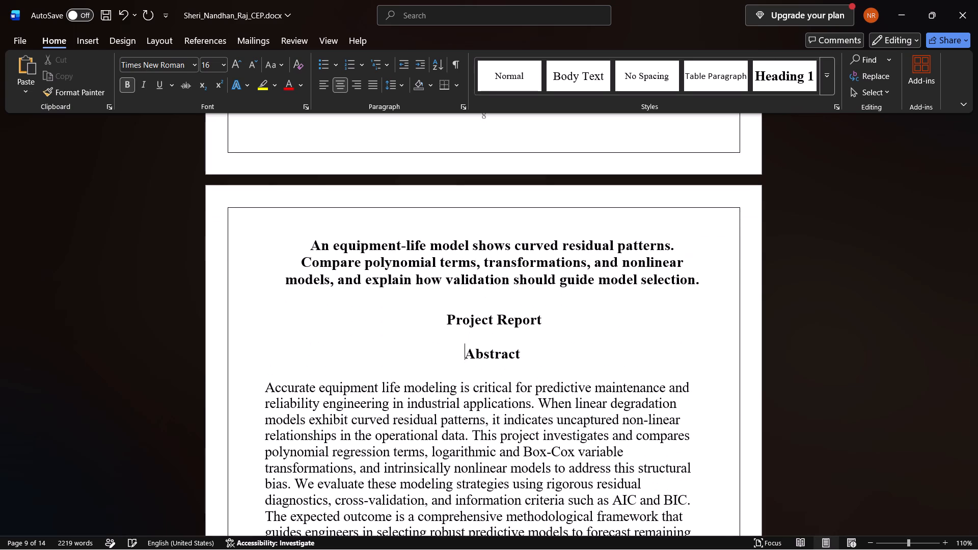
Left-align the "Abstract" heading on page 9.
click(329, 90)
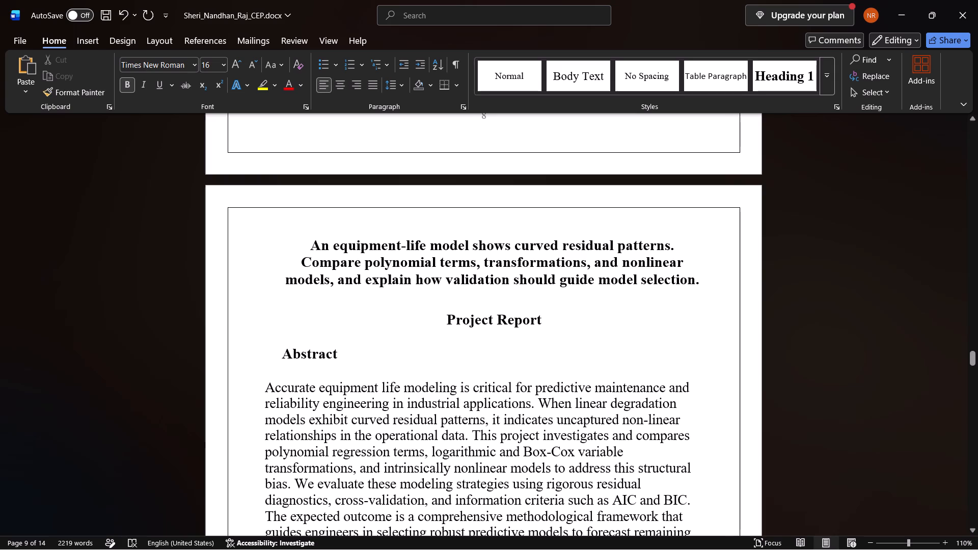
Justify the whole abstract paragraph on page 9, from "Accurate equipment life modeling" through "asset management.".
scroll(379, 403, down, 1)
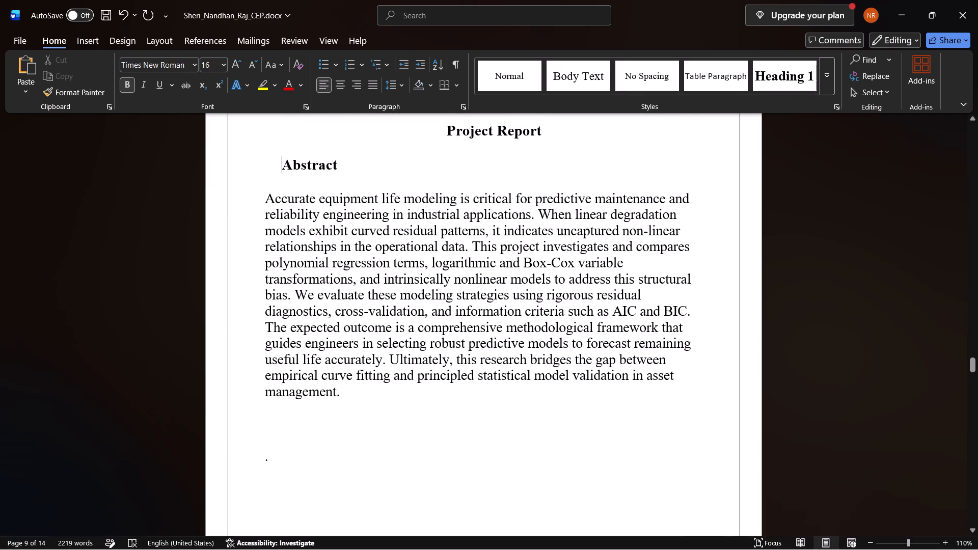
drag(355, 400, 261, 175)
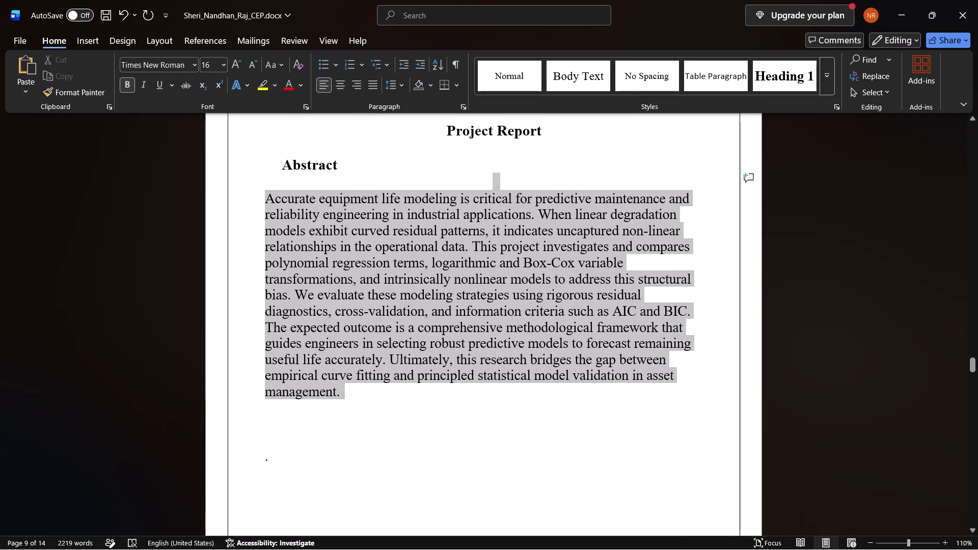
drag(261, 175, 263, 201)
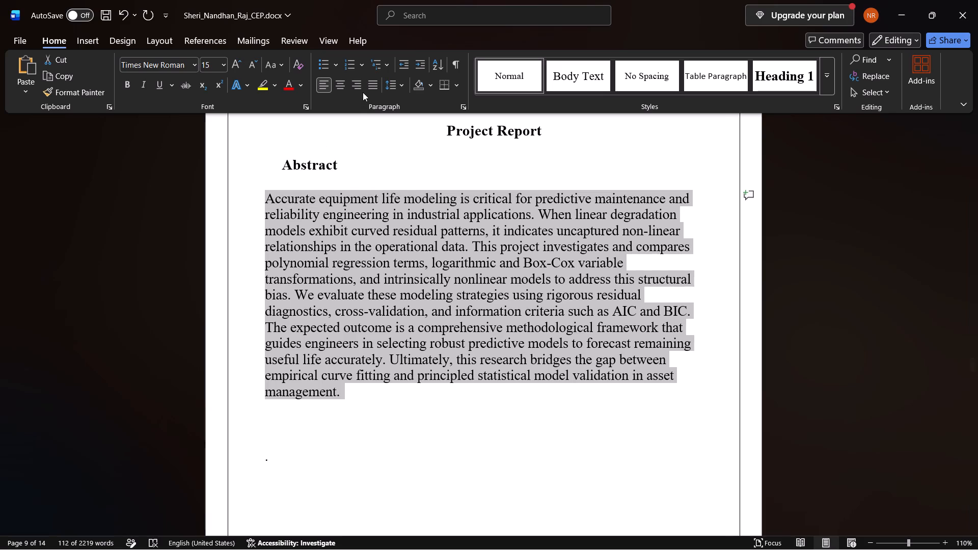
click(372, 80)
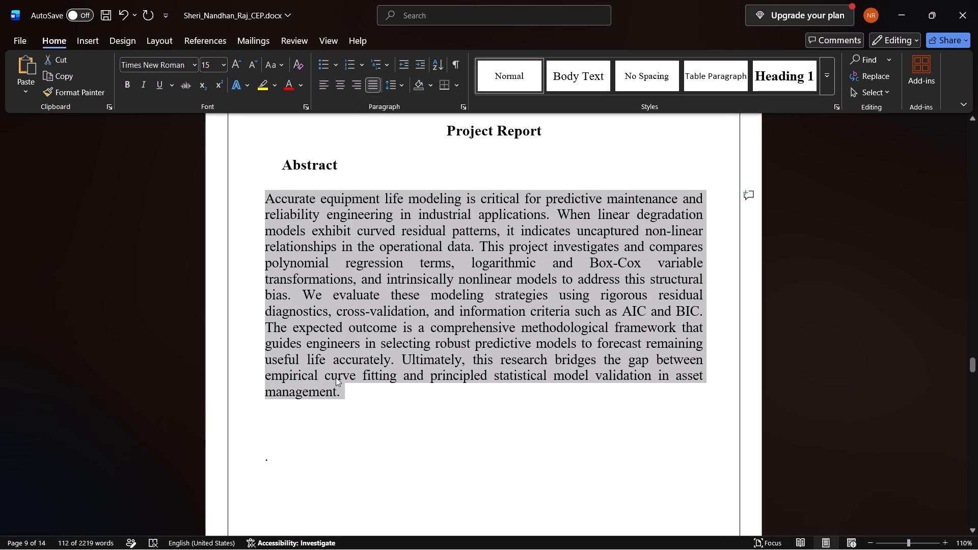
click(371, 411)
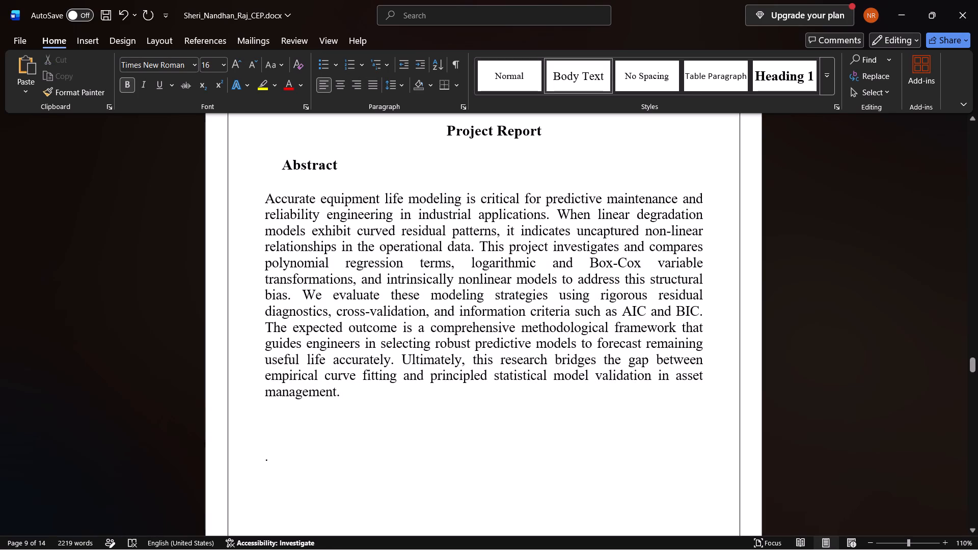
Apply justified alignment to the "Abstract" heading on page 9.
scroll(337, 268, up, 1)
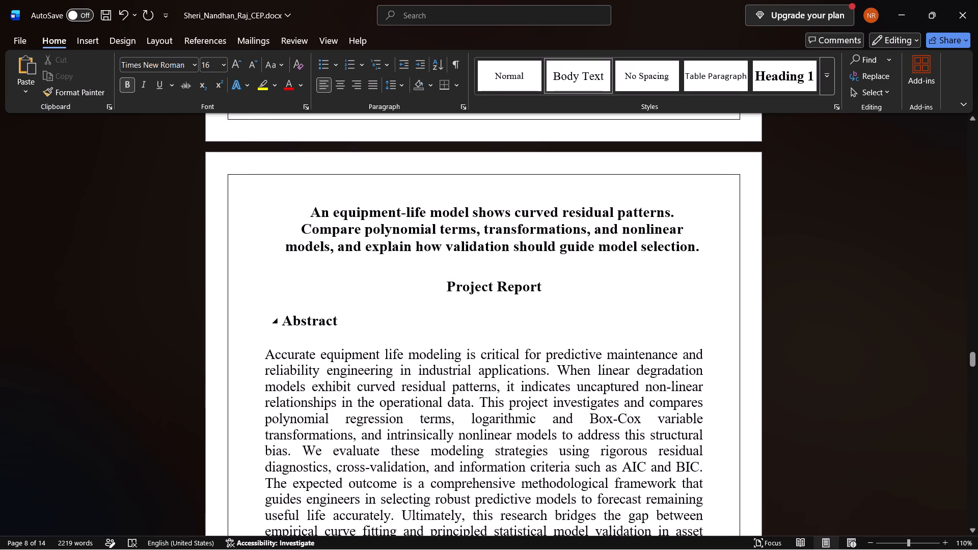
drag(345, 325, 281, 320)
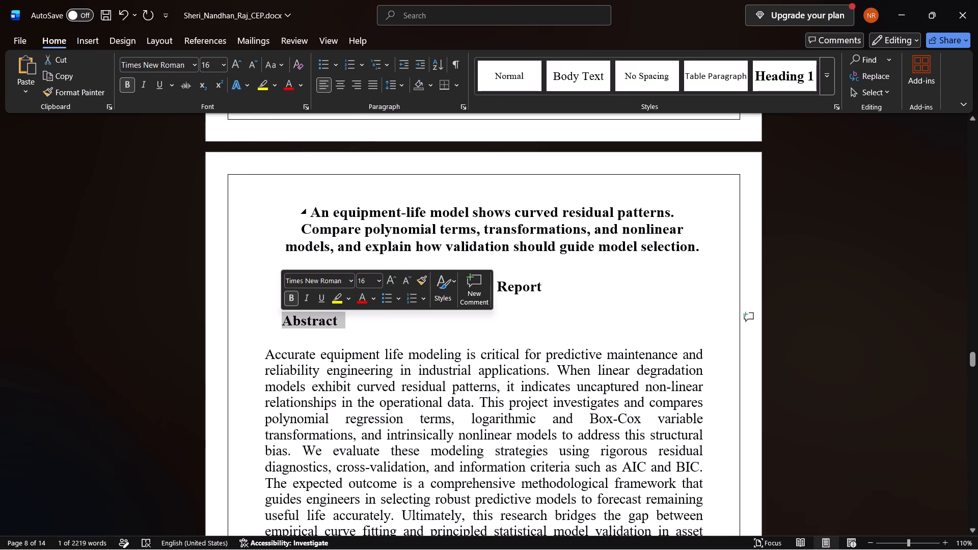
click(365, 81)
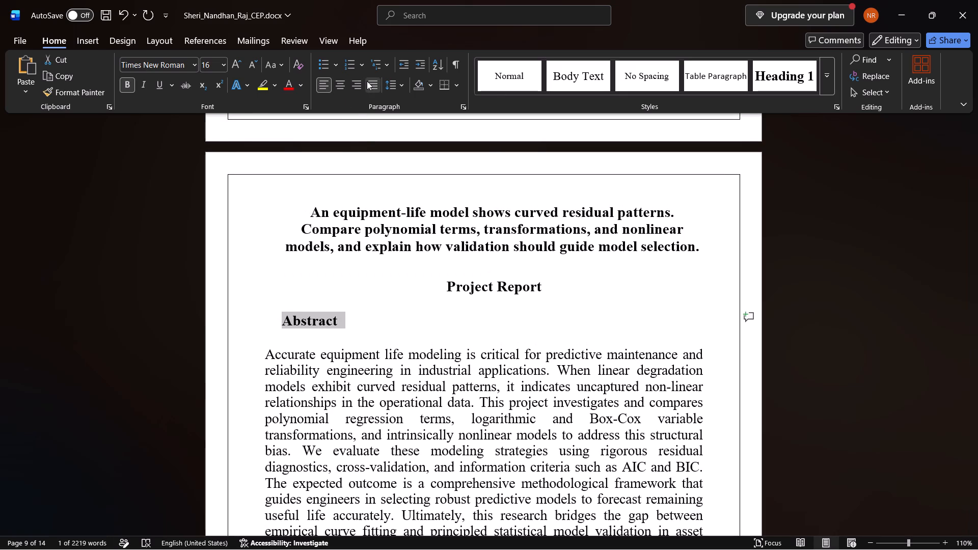
click(367, 81)
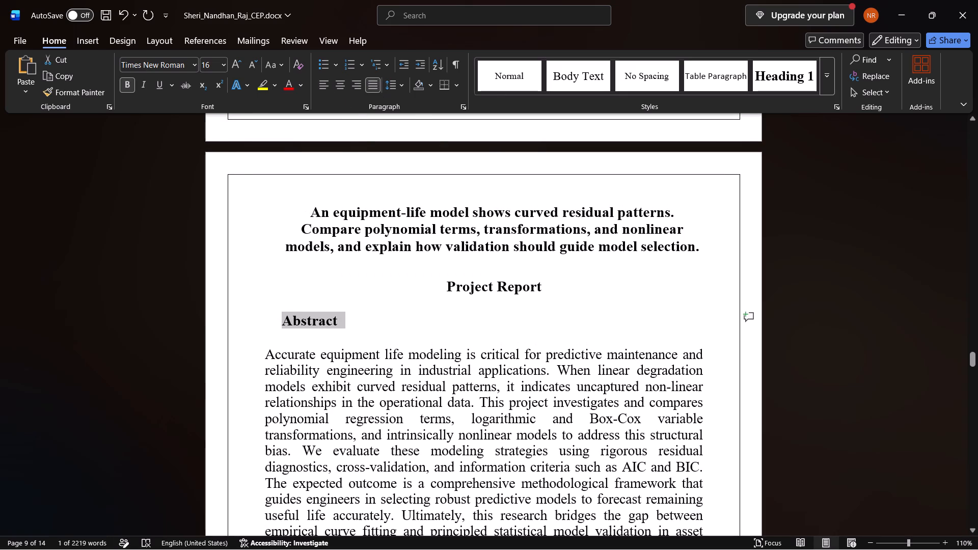
click(461, 270)
Justify the three-line bold project title above "Project Report" on page 9.
drag(698, 246, 313, 212)
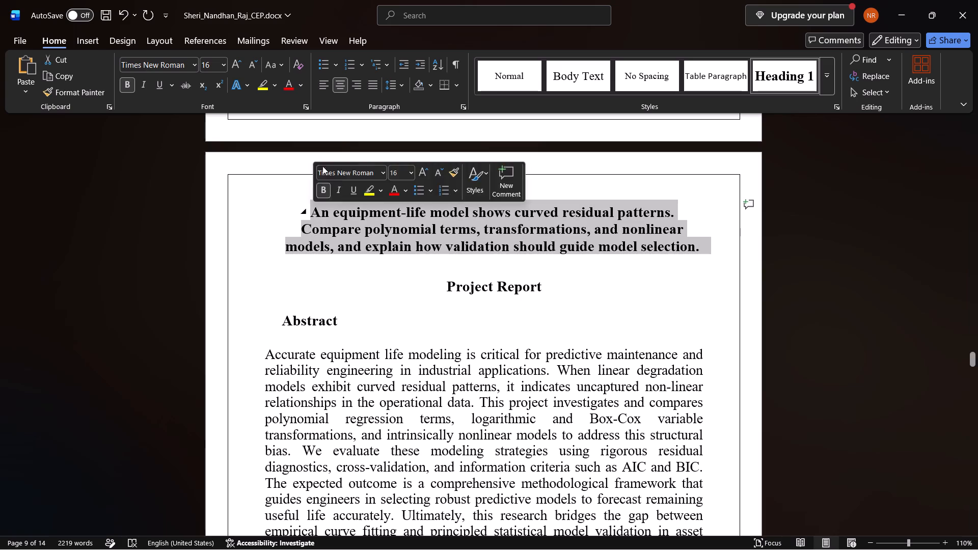
click(372, 84)
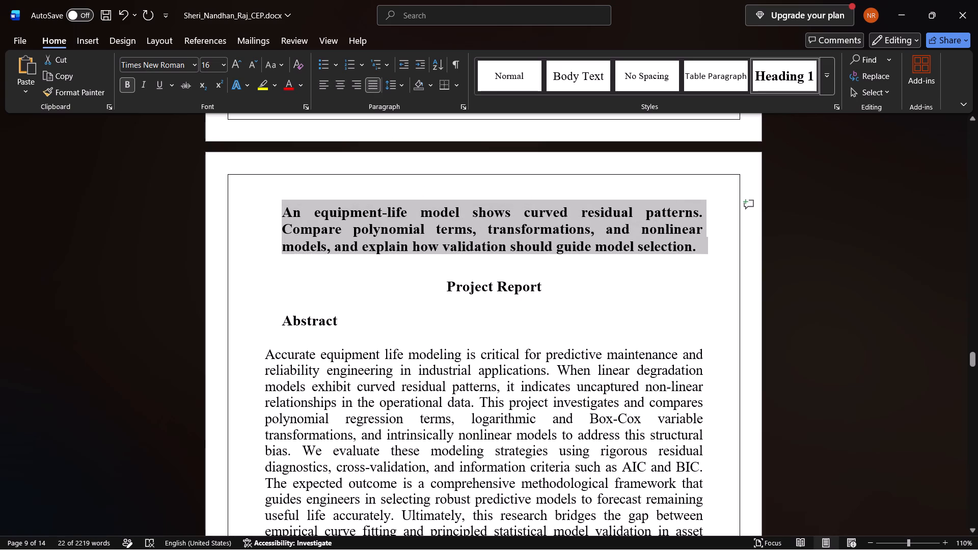
click(395, 295)
Justify all Chapter 1 text below its title, from "Predicting industrial equipment degradation" through "guide final model selection.".
scroll(512, 293, down, 2)
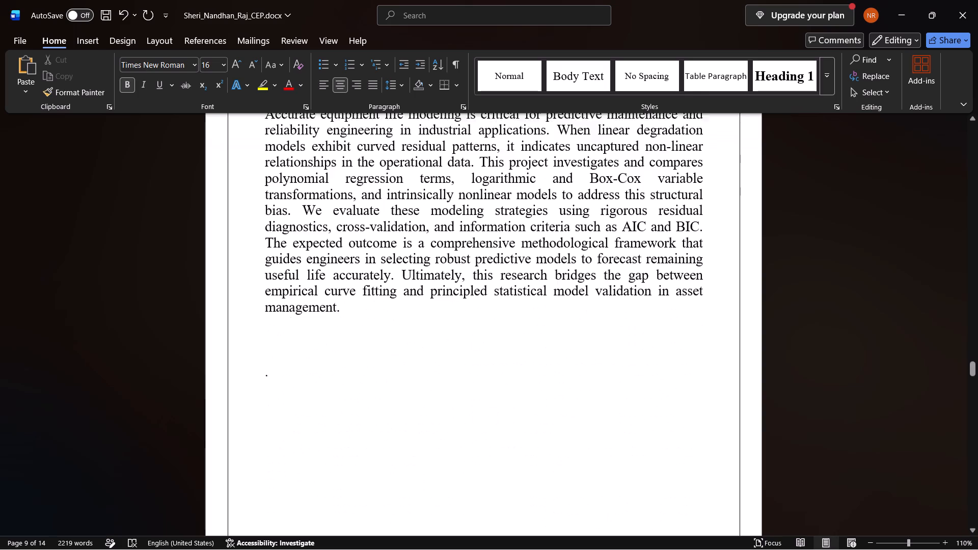
scroll(512, 293, down, 7)
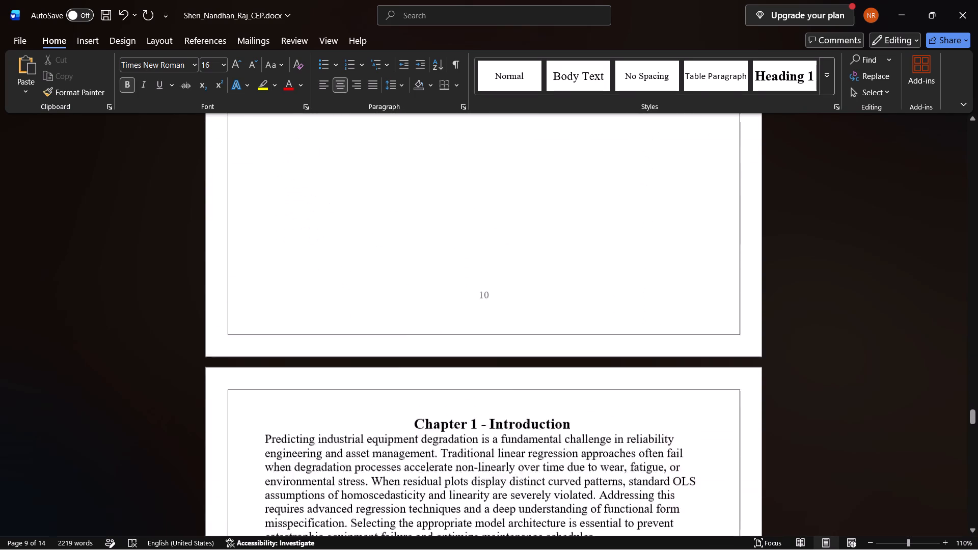
scroll(512, 293, down, 1)
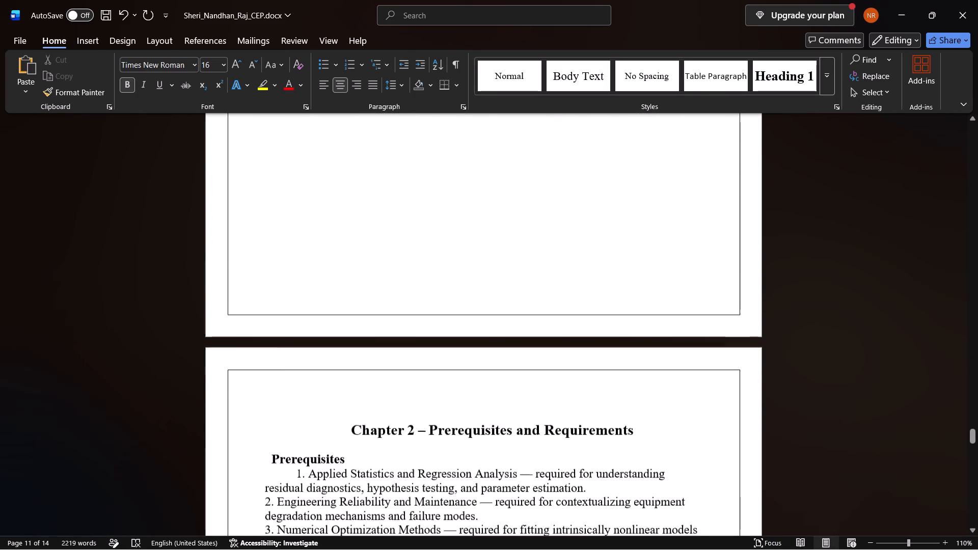
scroll(480, 475, up, 1)
scroll(460, 433, up, 3)
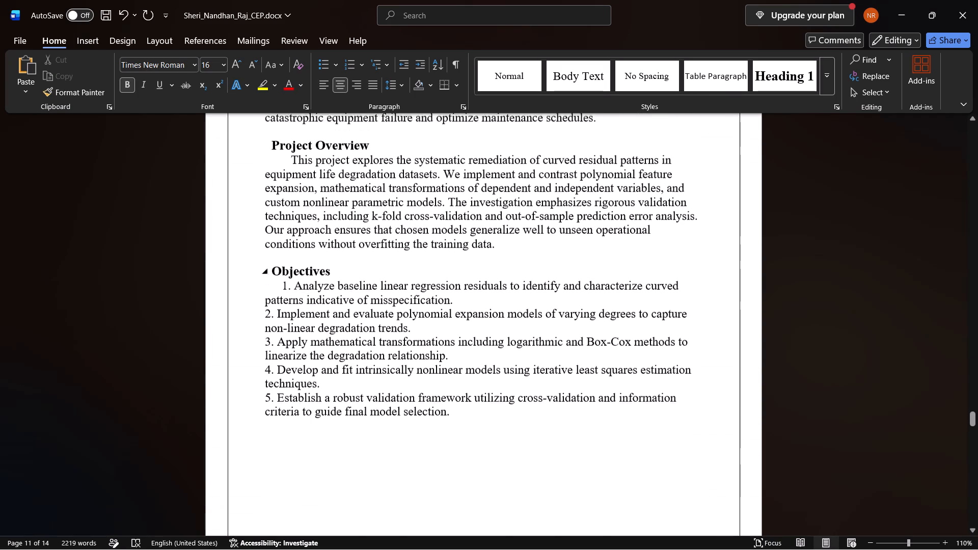
scroll(460, 433, up, 3)
scroll(460, 433, down, 1)
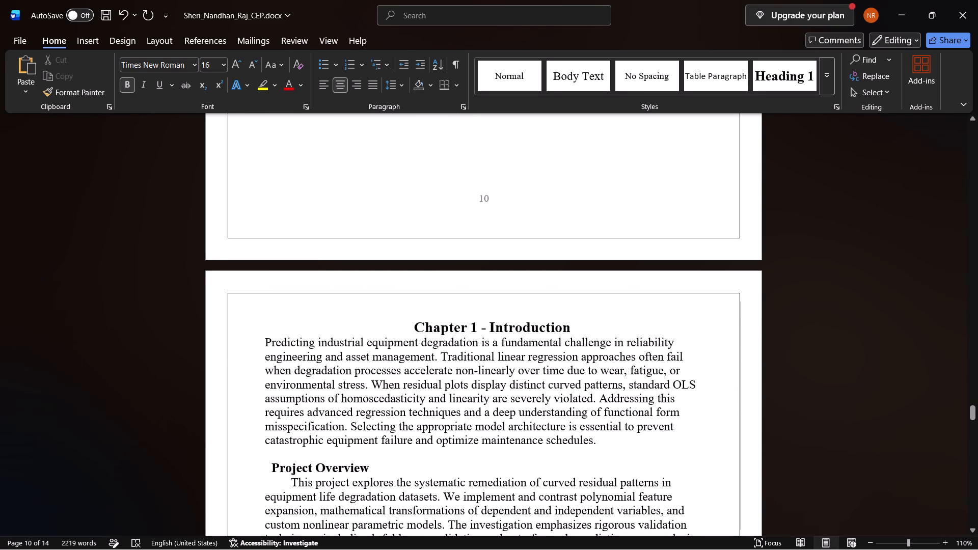
drag(264, 342, 428, 549)
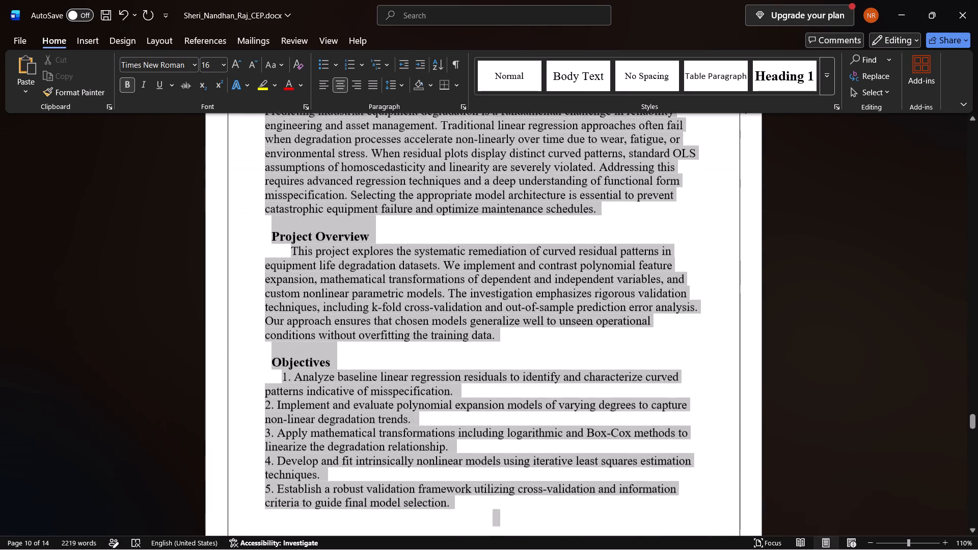
drag(428, 549, 463, 295)
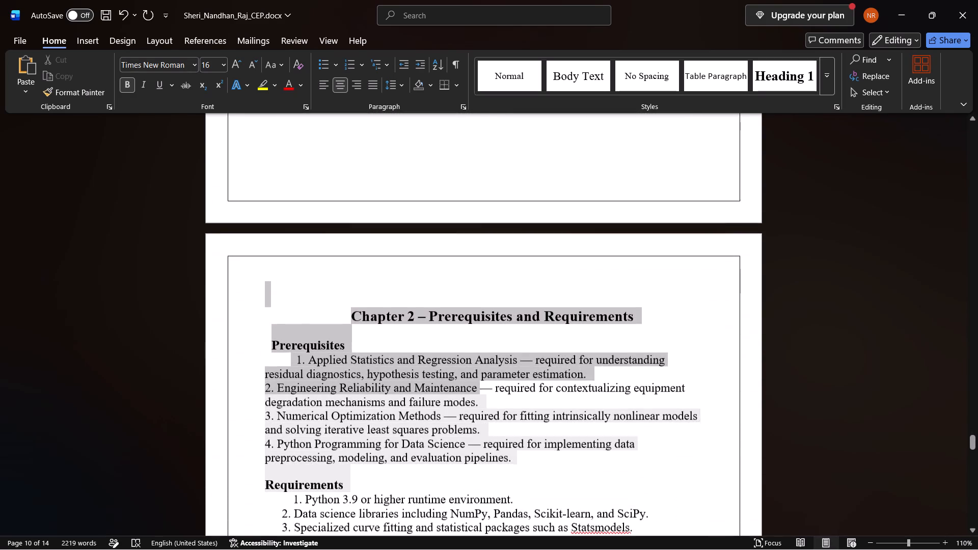
drag(463, 295, 474, 303)
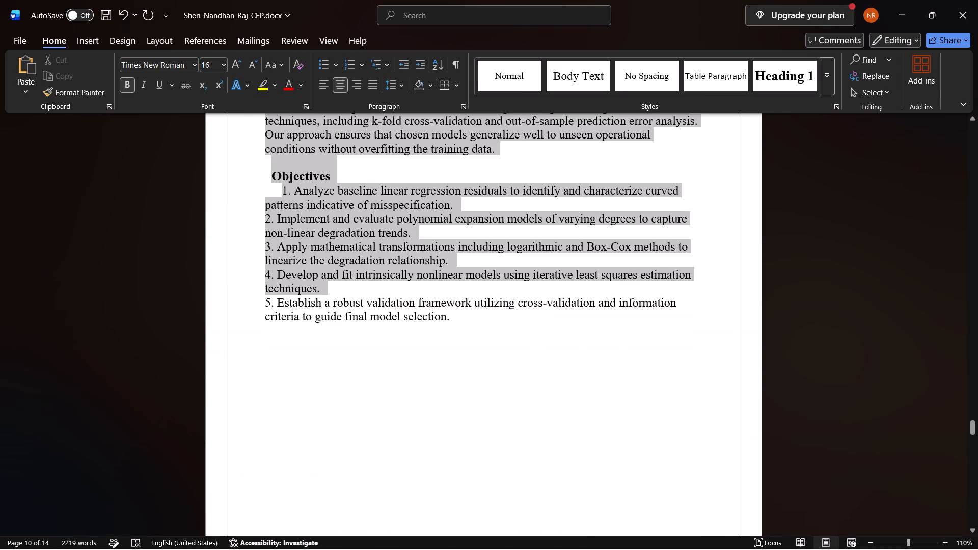
drag(474, 303, 465, 316)
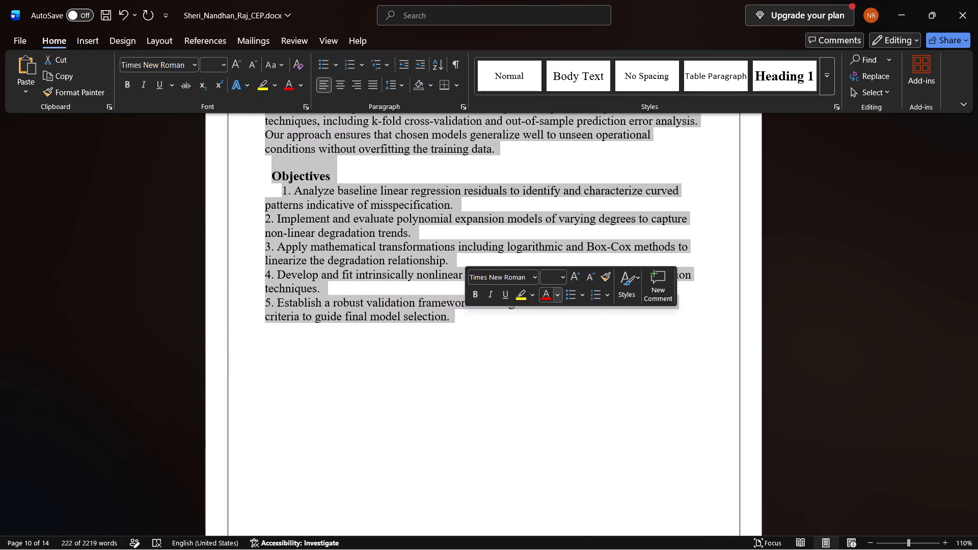
click(375, 84)
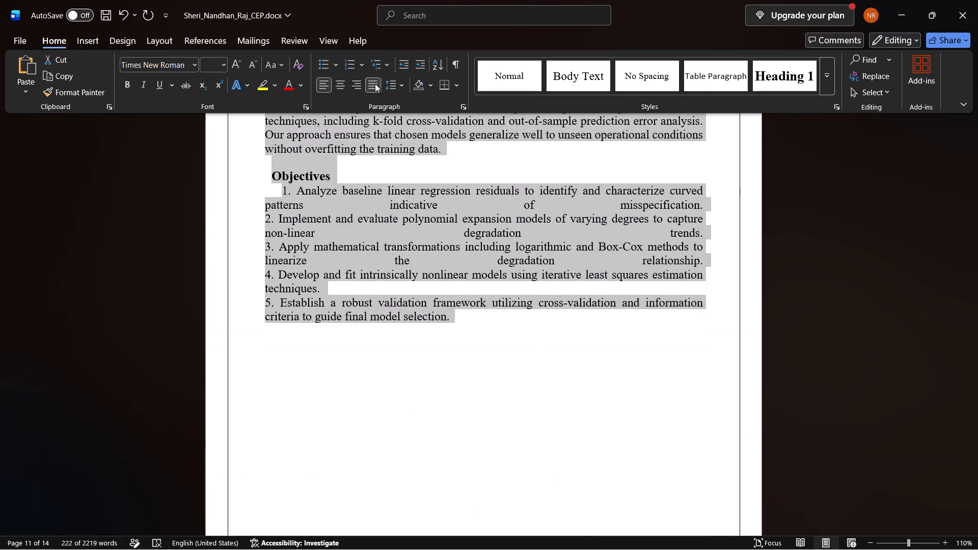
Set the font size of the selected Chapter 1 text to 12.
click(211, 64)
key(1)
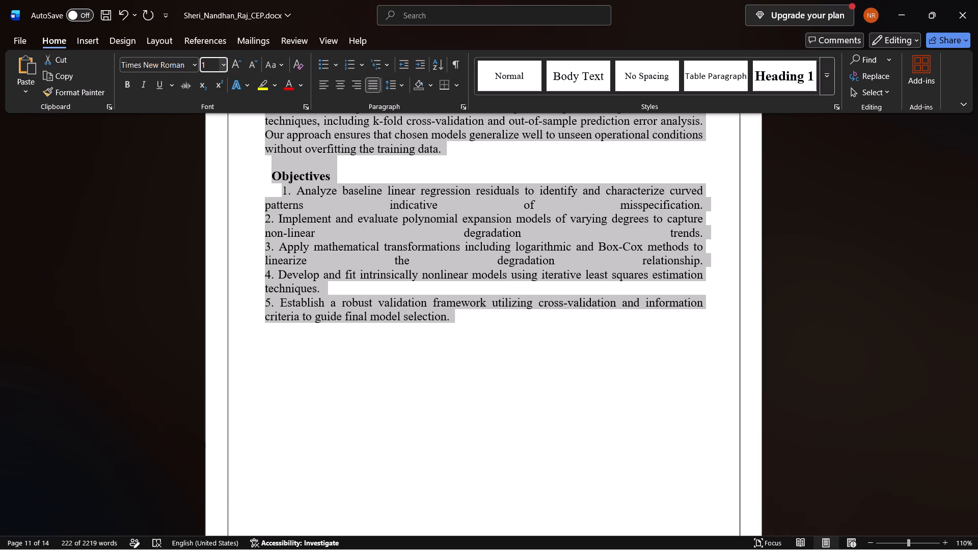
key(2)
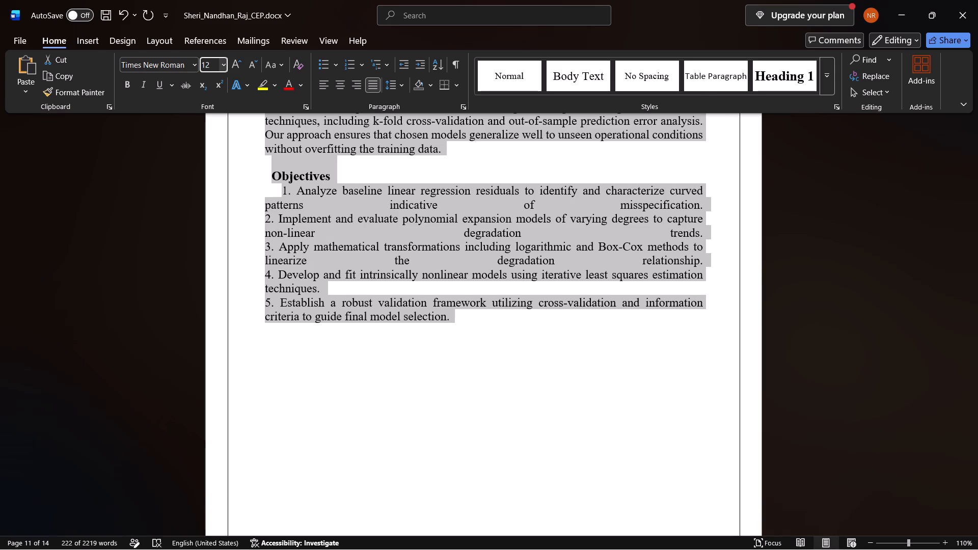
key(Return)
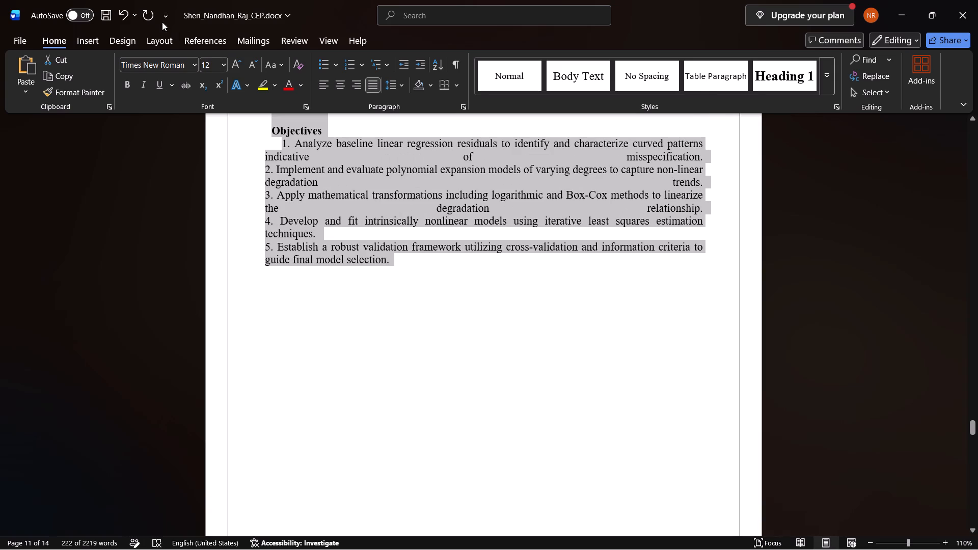
Set the font size of the selected Chapter 1 text, including its subheadings, to 14.
click(210, 61)
text(14)
key(Return)
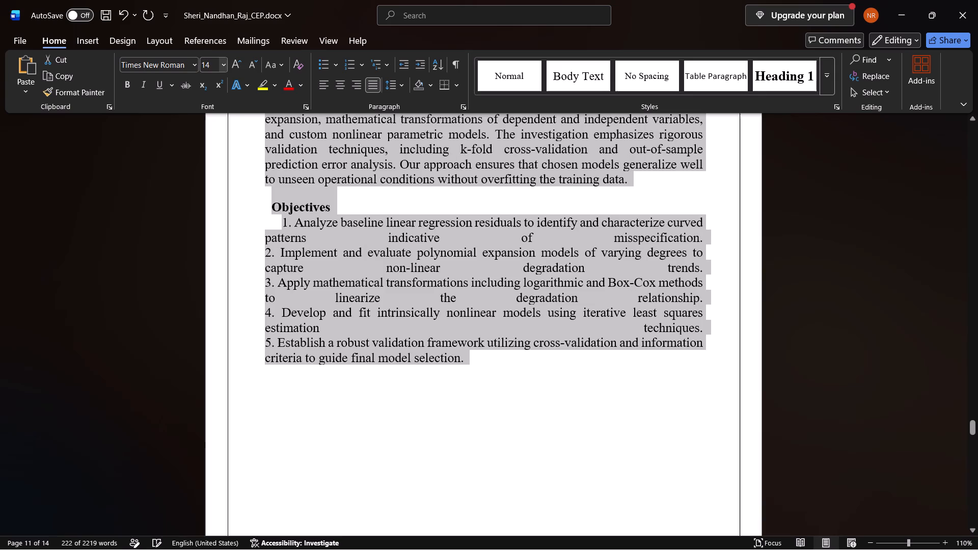
click(374, 391)
Justify the Chapter 2 text from the "Prerequisites" heading through the last item under "Requirements".
scroll(374, 391, up, 2)
scroll(374, 391, down, 1)
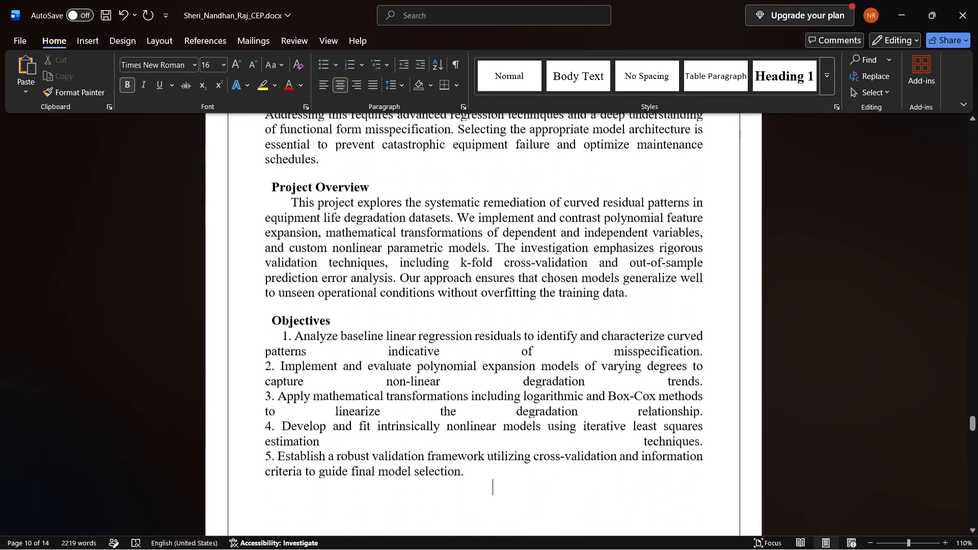
scroll(374, 391, down, 1)
scroll(410, 301, down, 3)
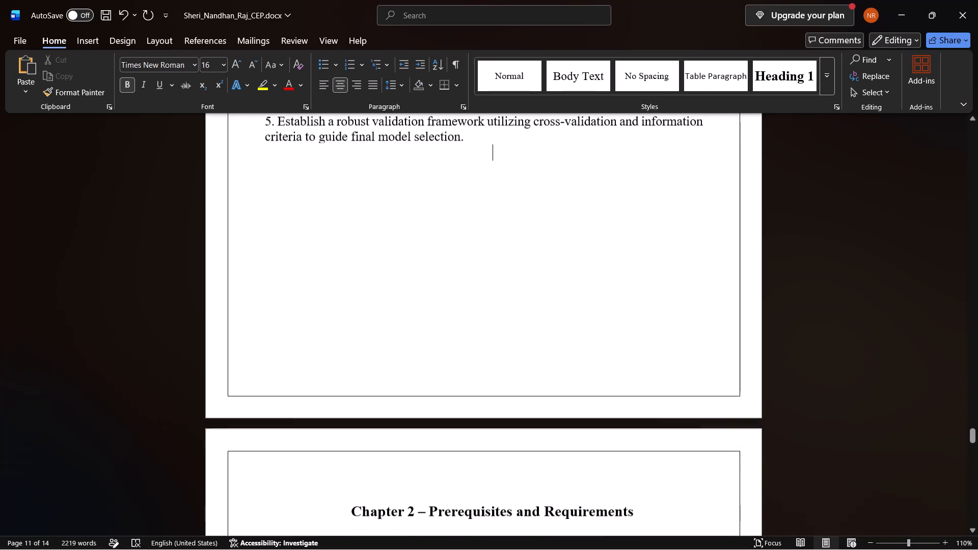
scroll(410, 301, down, 1)
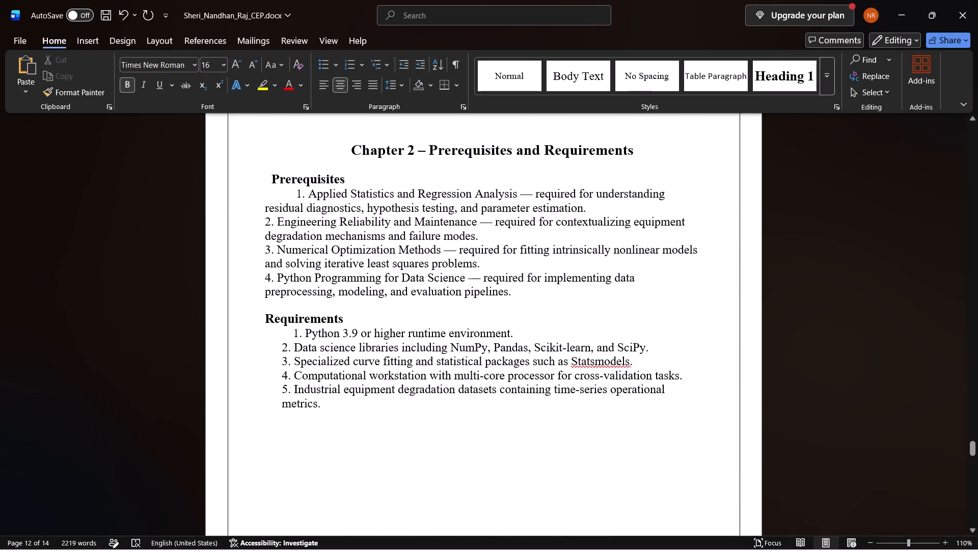
drag(325, 403, 269, 190)
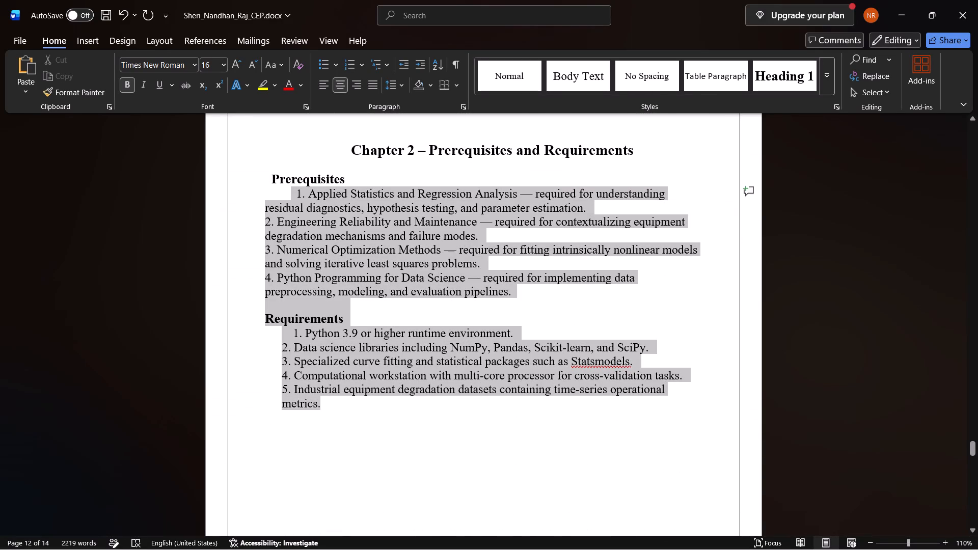
drag(269, 190, 269, 183)
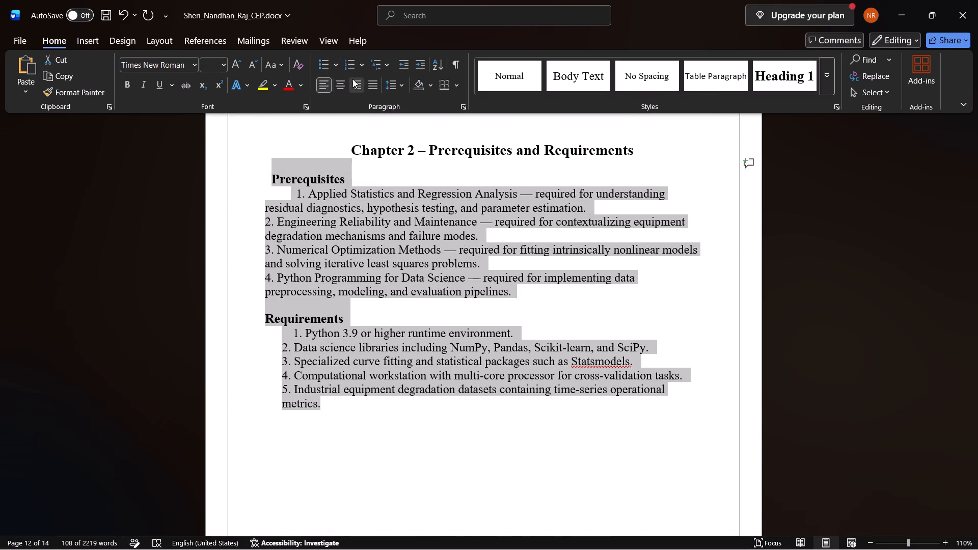
click(367, 78)
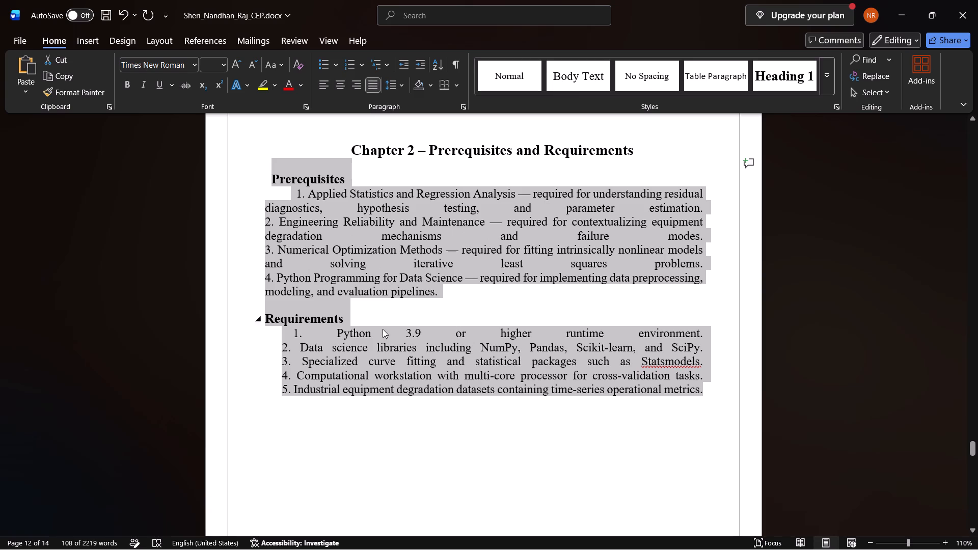
click(367, 450)
Justify all Chapter 3 - Methodology text below its title, from "The investigation begins" through "guarantee physical interpretability.".
scroll(367, 450, down, 2)
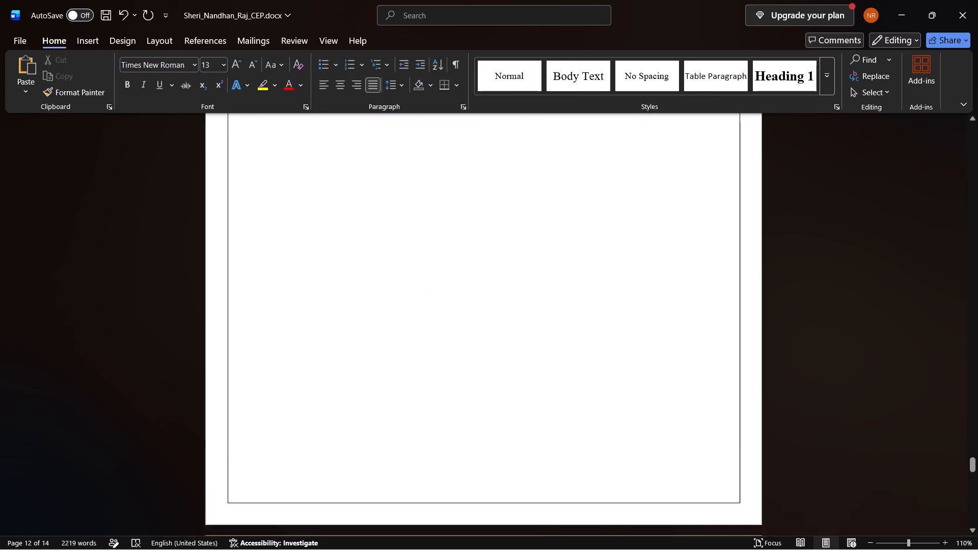
scroll(367, 450, down, 4)
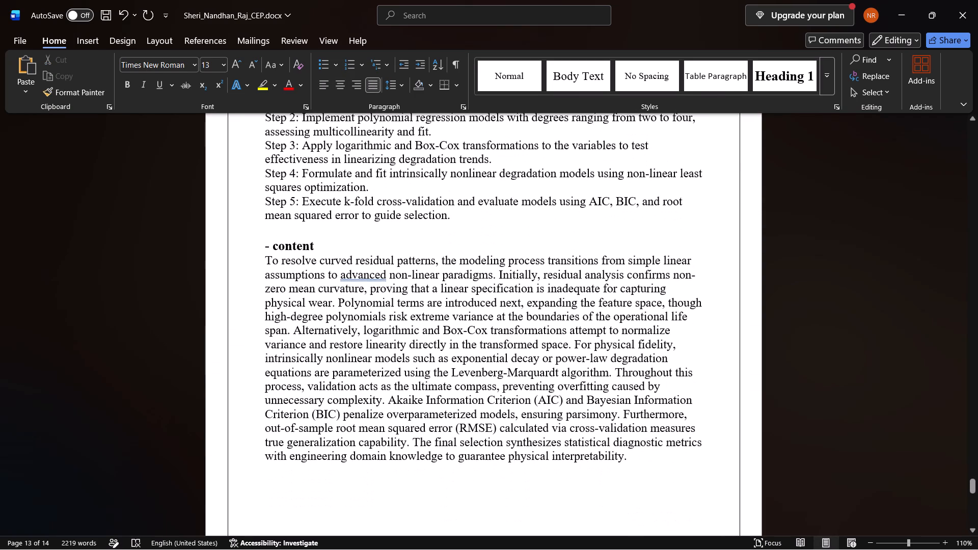
drag(639, 464, 591, 445)
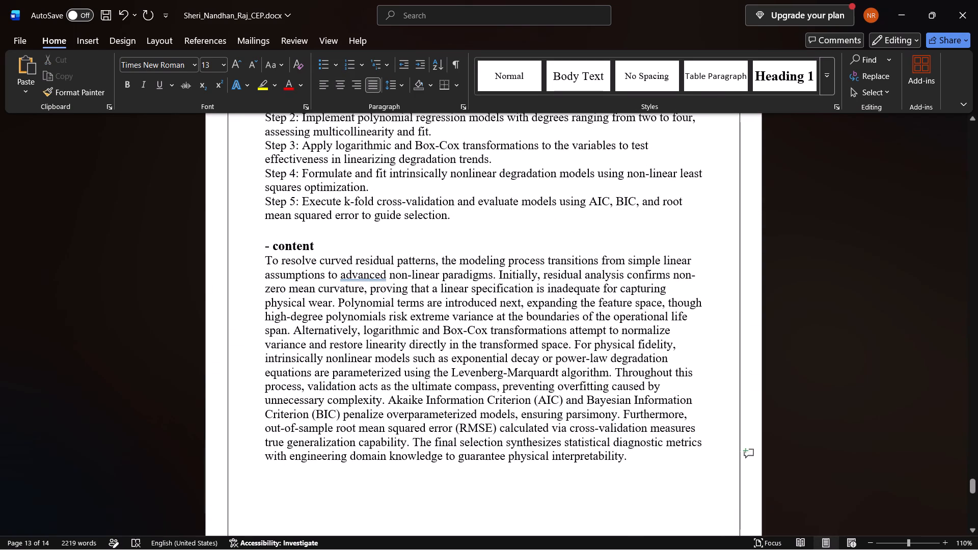
drag(591, 445, 514, 162)
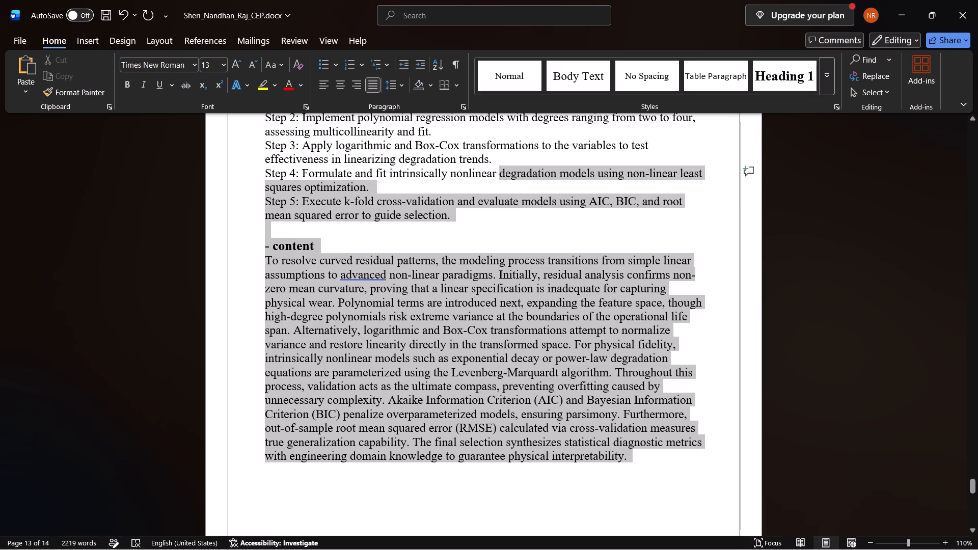
drag(514, 162, 299, 181)
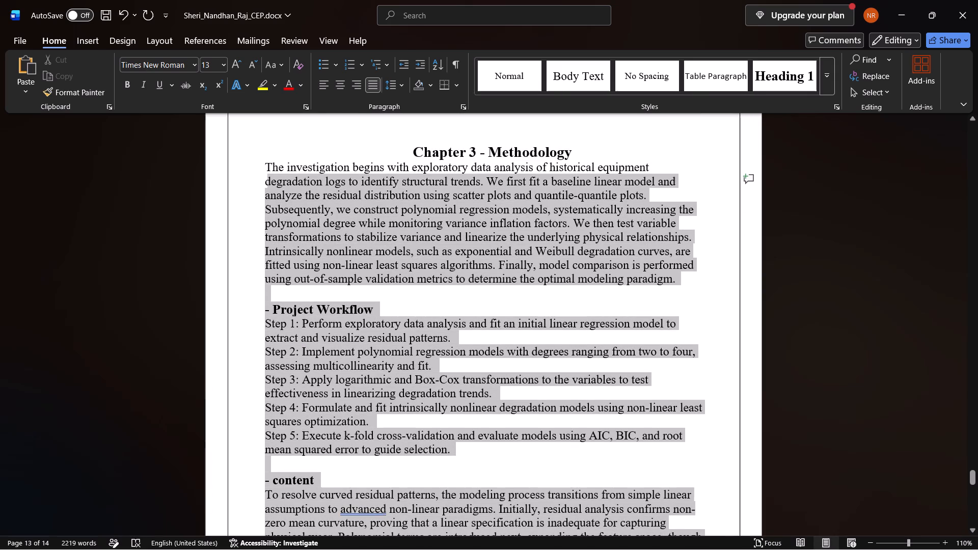
drag(299, 181, 267, 170)
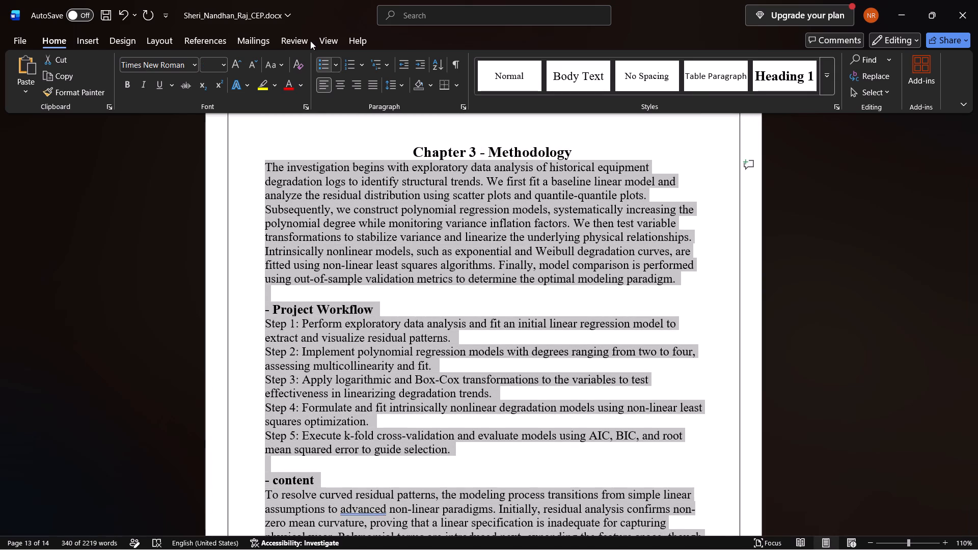
click(370, 81)
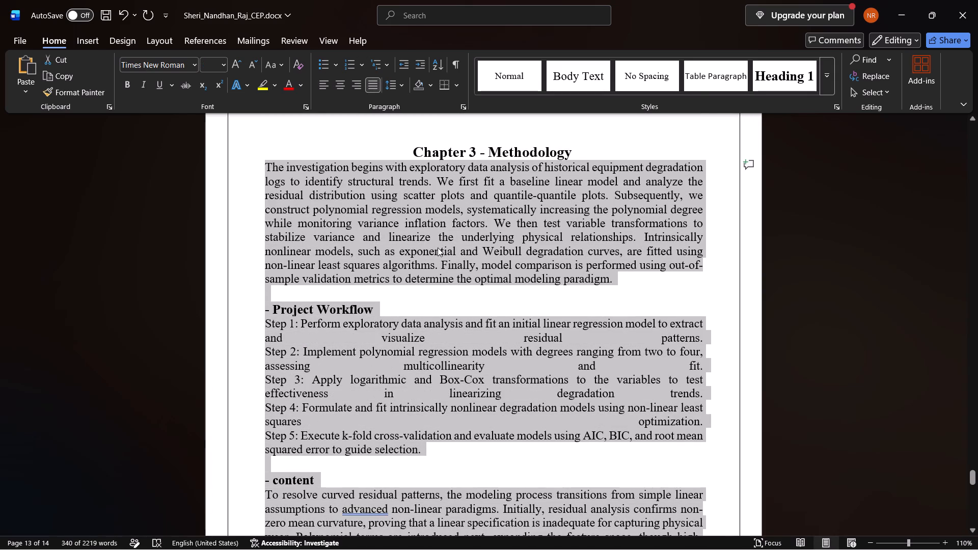
Justify the paragraph under "Chapter 4 - Results and Discussion" and set its font size to 14.
scroll(438, 248, down, 3)
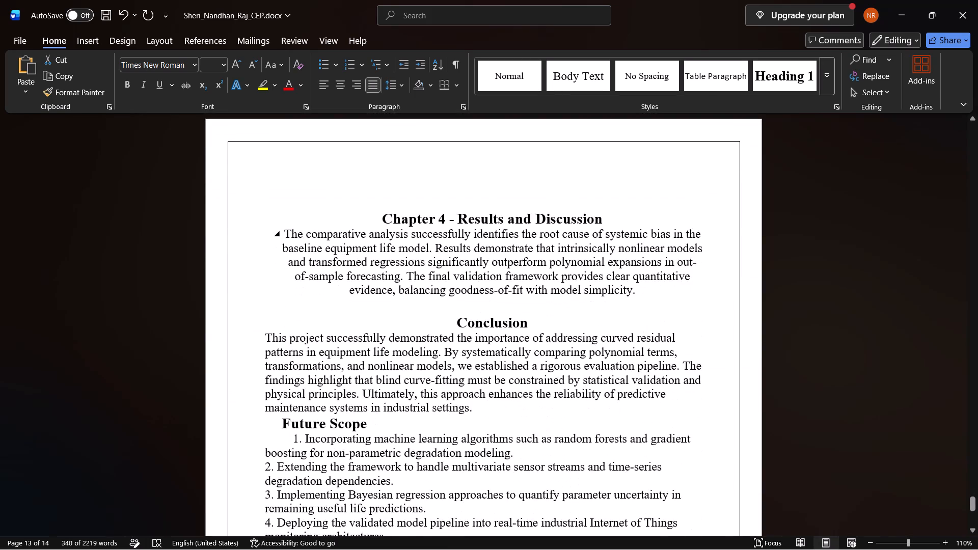
scroll(438, 248, up, 1)
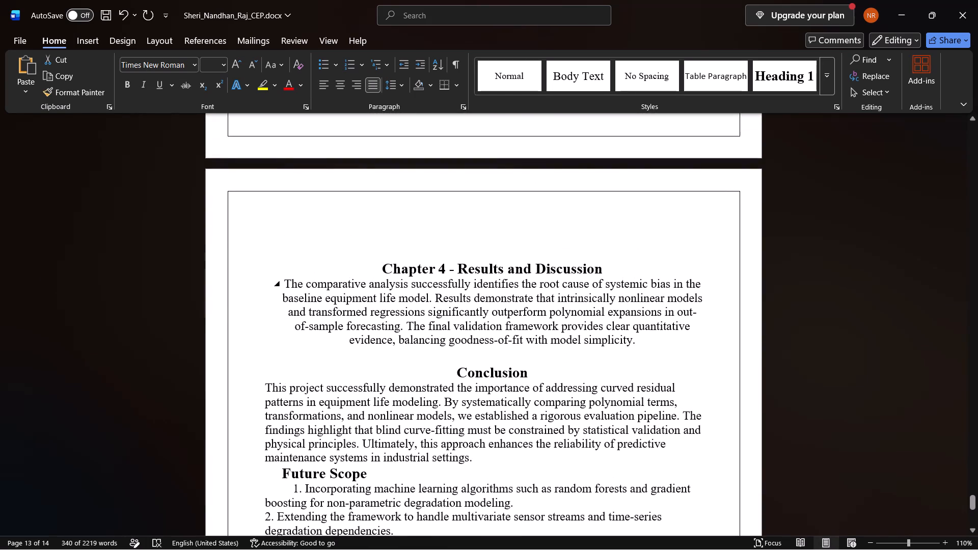
drag(647, 343, 309, 282)
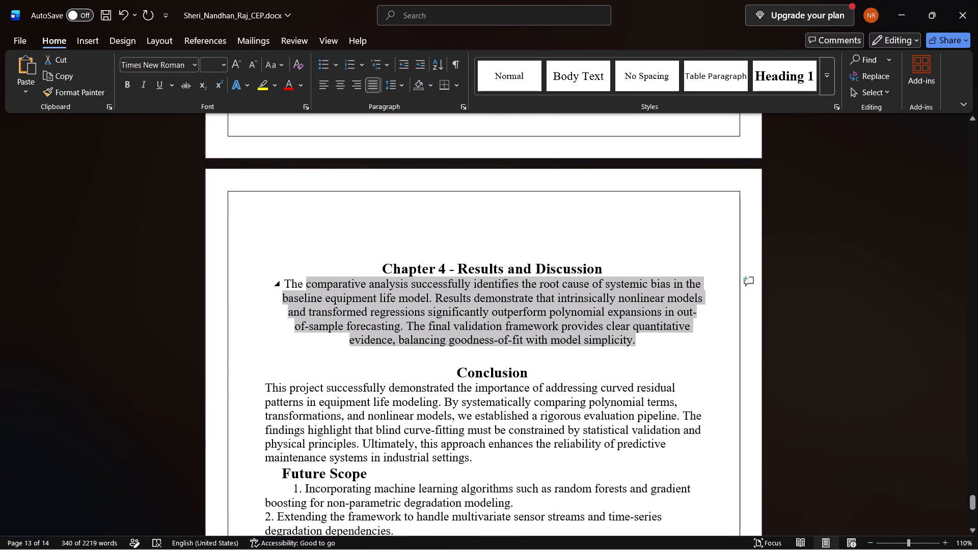
drag(309, 282, 293, 283)
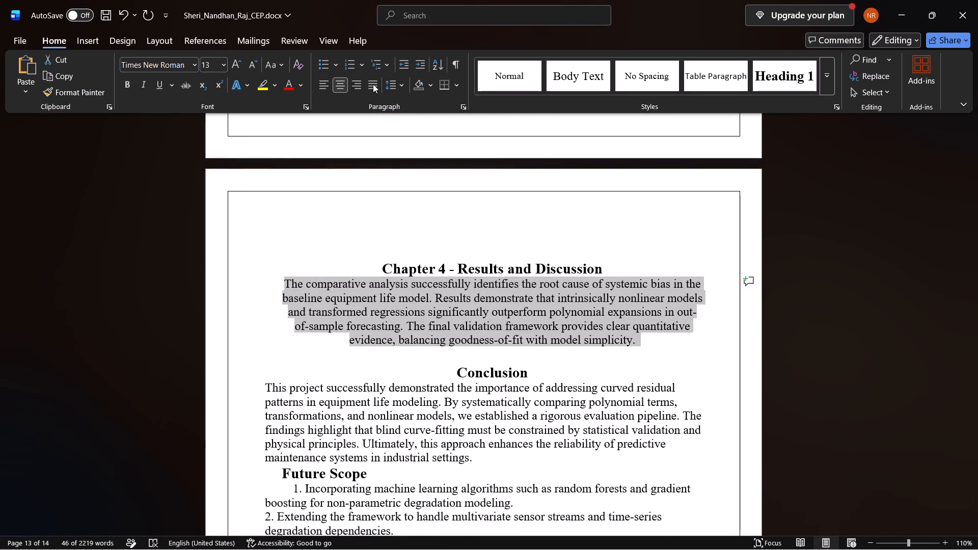
click(373, 84)
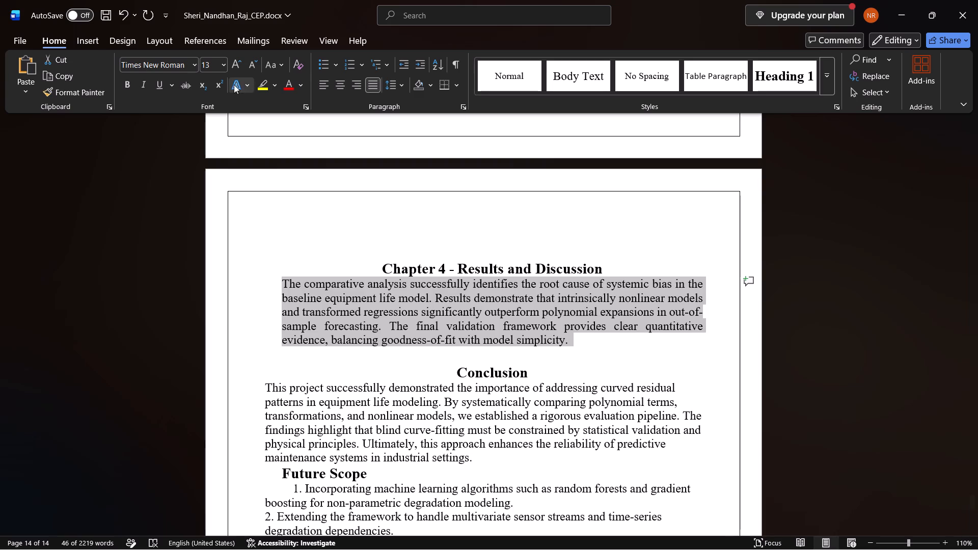
click(223, 63)
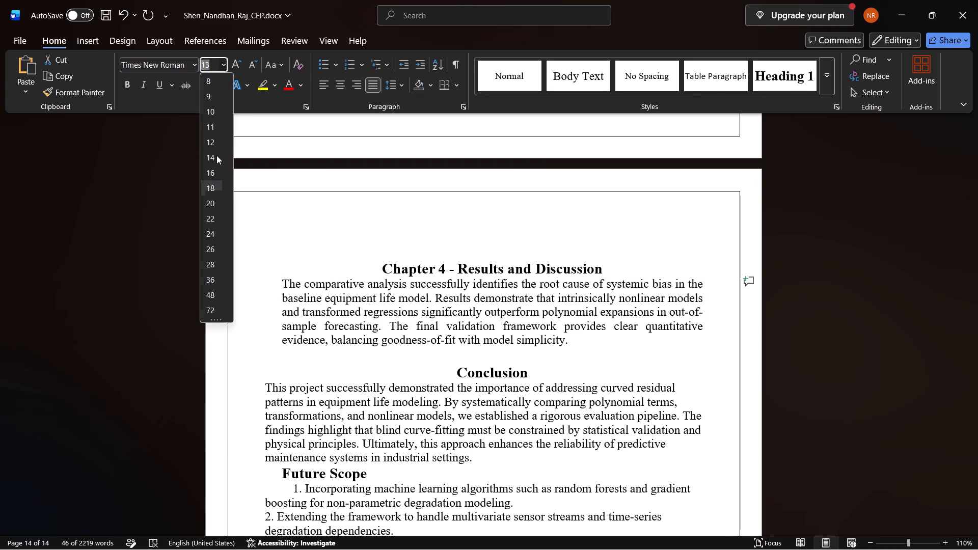
click(216, 154)
Justify the Conclusion and Future Scope sections, including both headings, and set their font size to 14.
scroll(339, 311, down, 1)
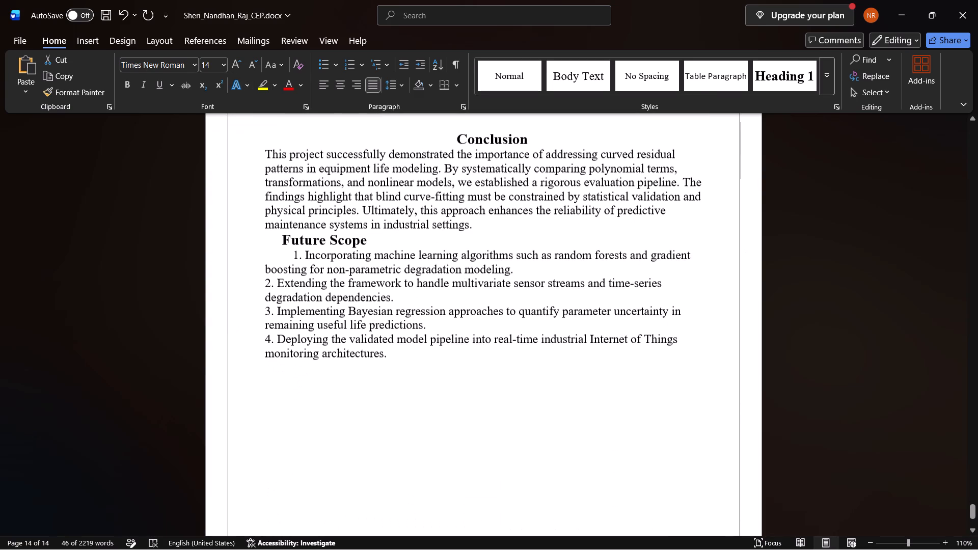
drag(397, 351, 407, 140)
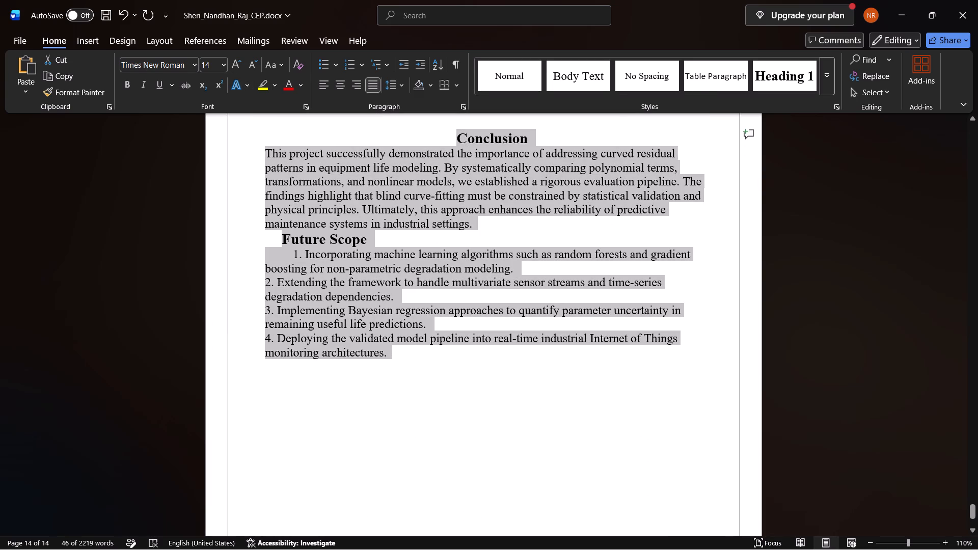
drag(407, 140, 408, 142)
click(367, 87)
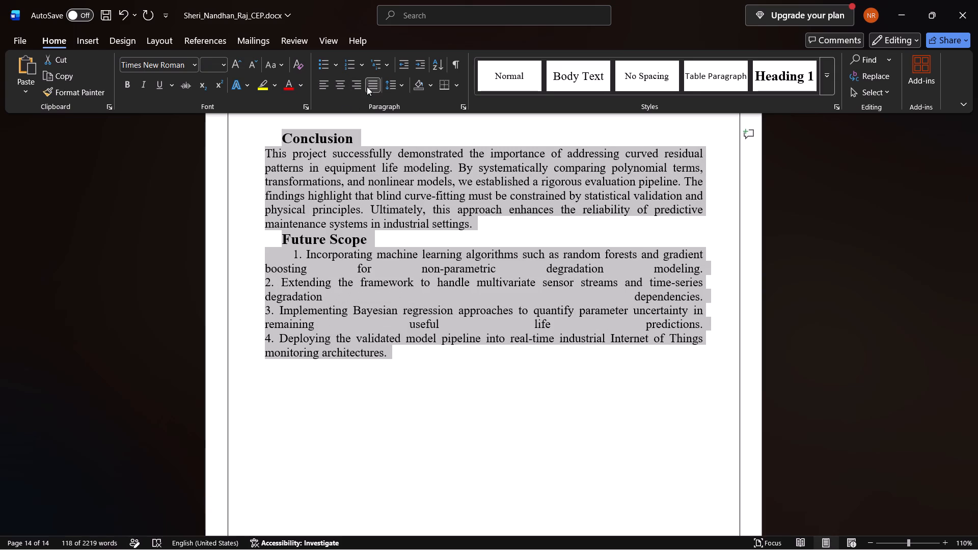
click(216, 69)
text(14)
key(Return)
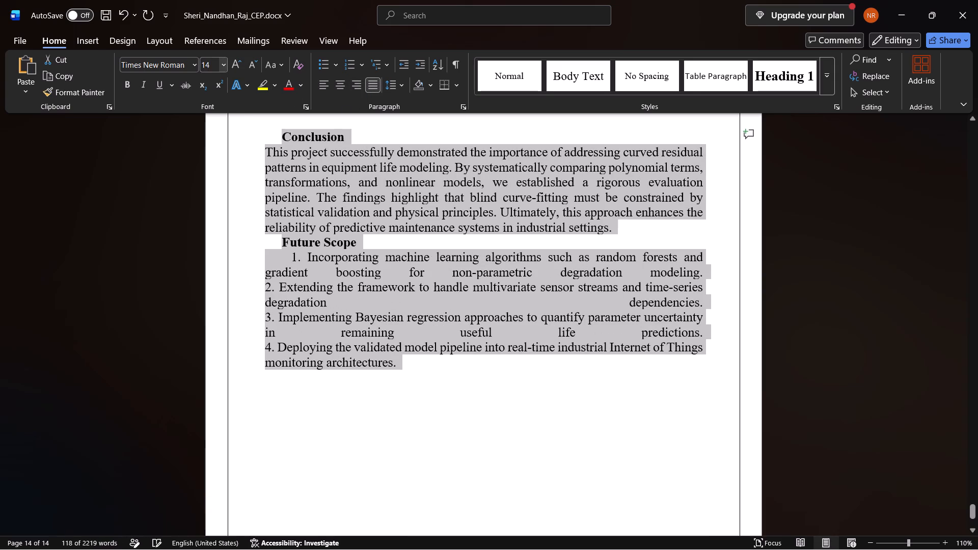
click(422, 395)
Review the report's formatting from the last page back to the self-assessment form at the start.
scroll(422, 395, down, 6)
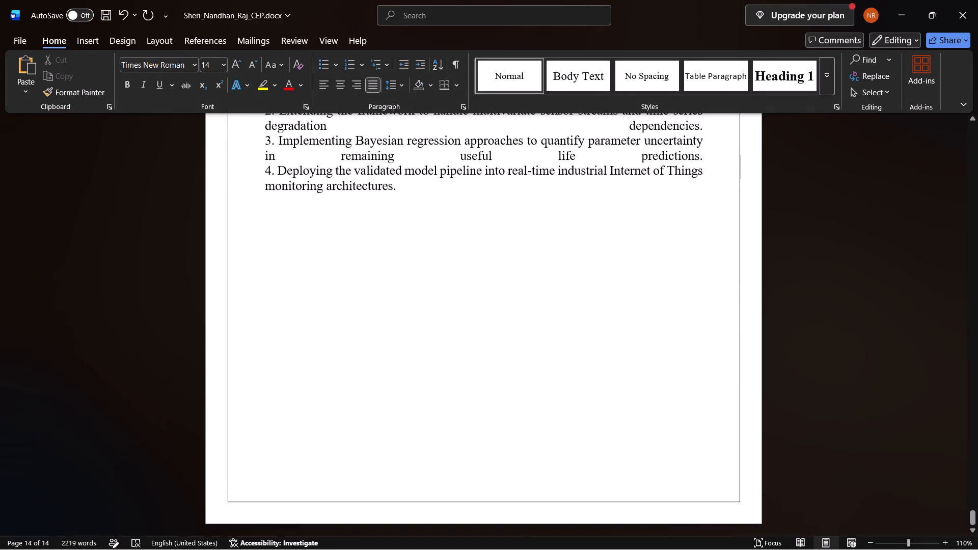
scroll(422, 395, down, 2)
scroll(422, 395, up, 7)
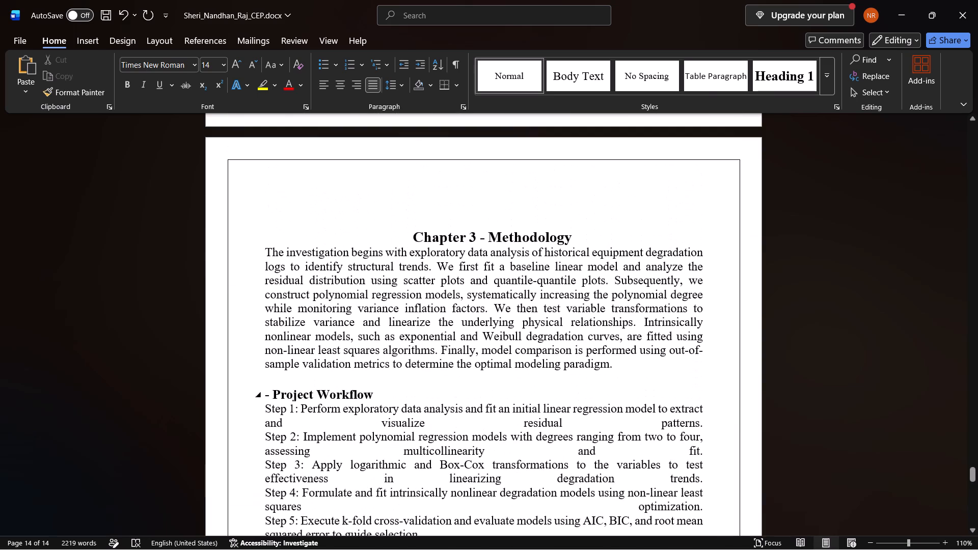
scroll(422, 395, up, 3)
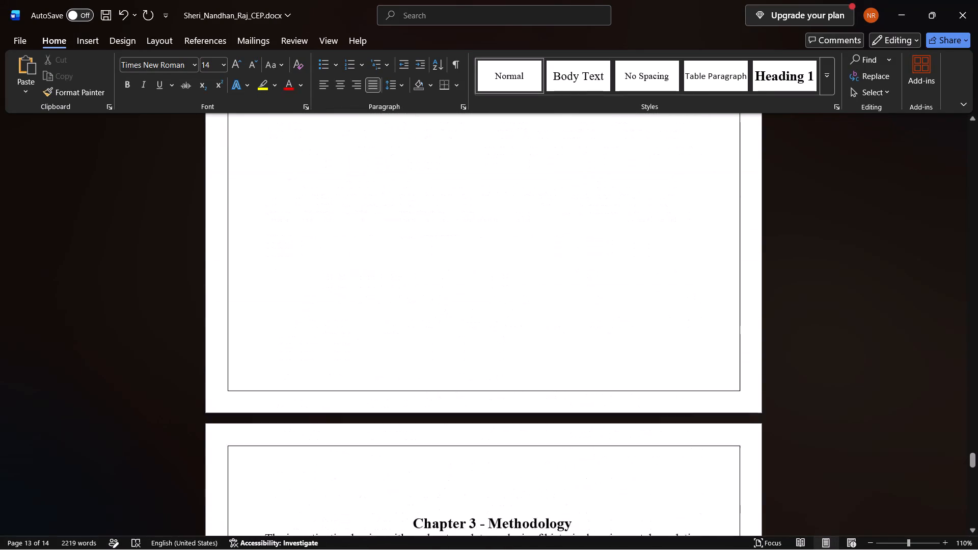
scroll(422, 395, up, 7)
scroll(422, 395, up, 20)
scroll(422, 395, up, 20)
scroll(422, 395, up, 20)
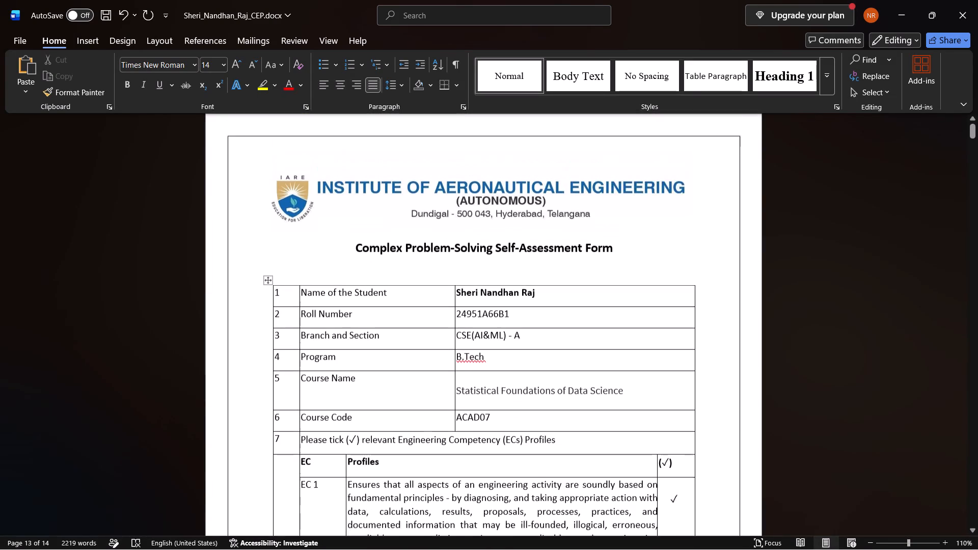
scroll(422, 395, down, 1)
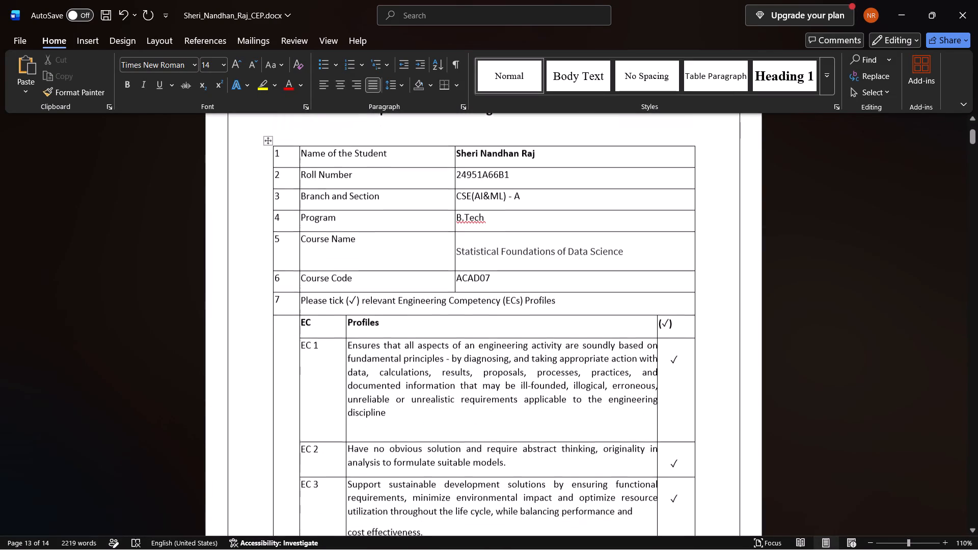
scroll(422, 395, down, 1)
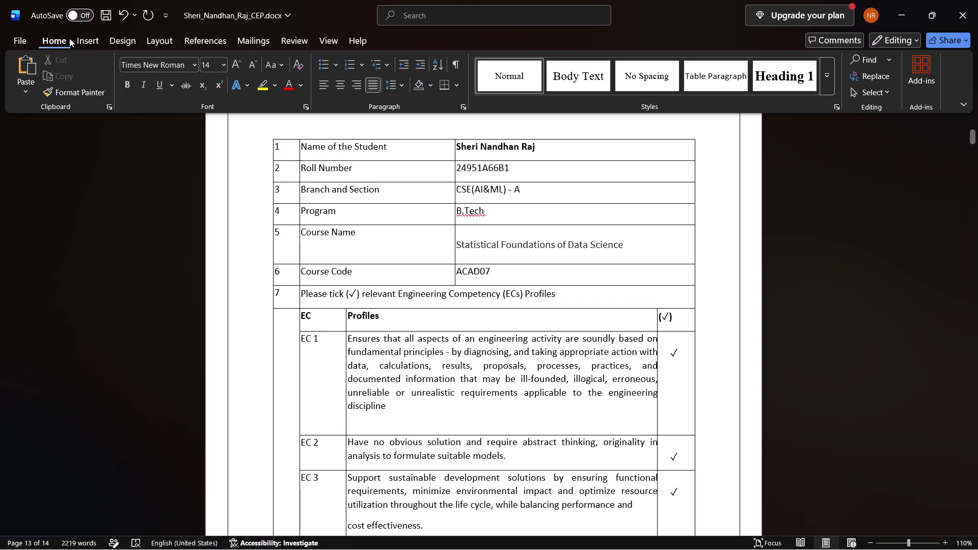
Save the report as a PDF in the 2026_SNB1 folder, removing the existing author name from the file properties.
click(28, 38)
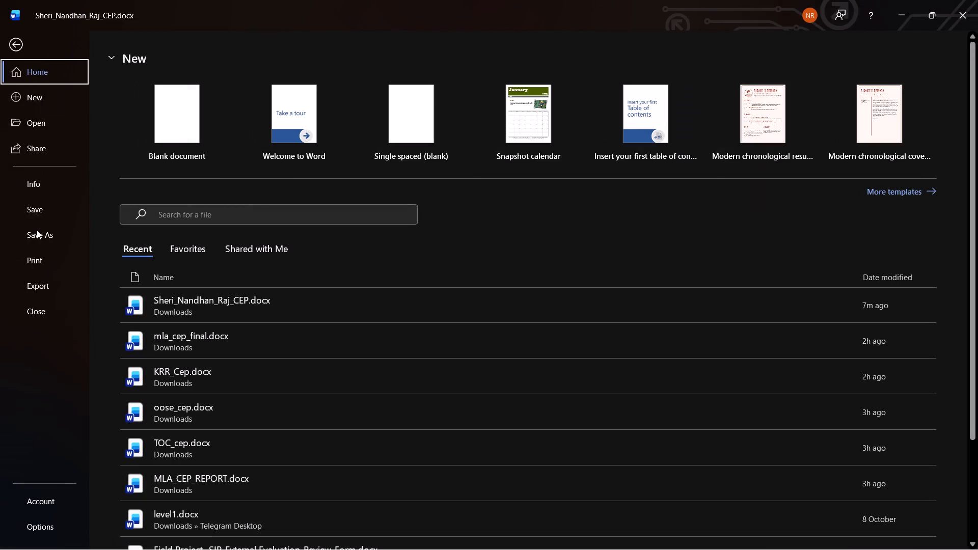
click(37, 230)
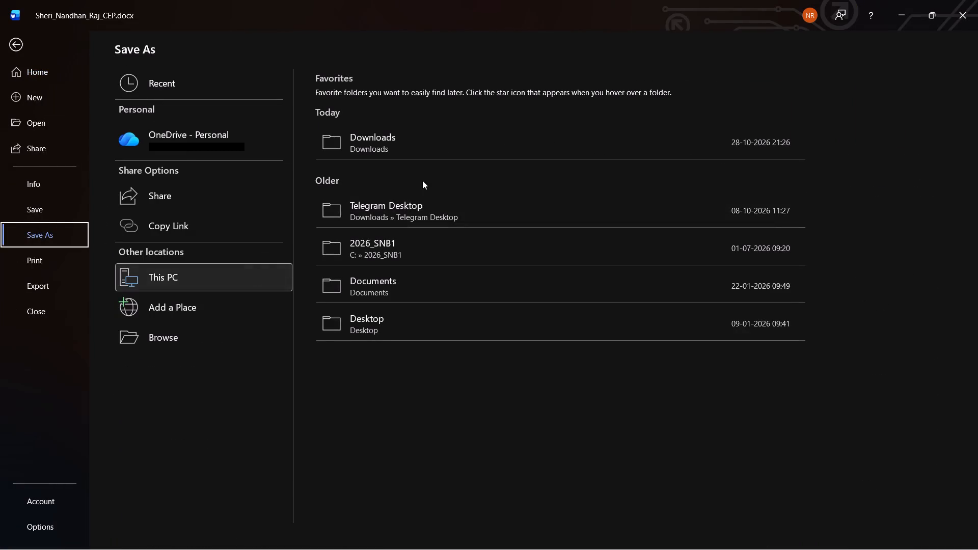
click(399, 266)
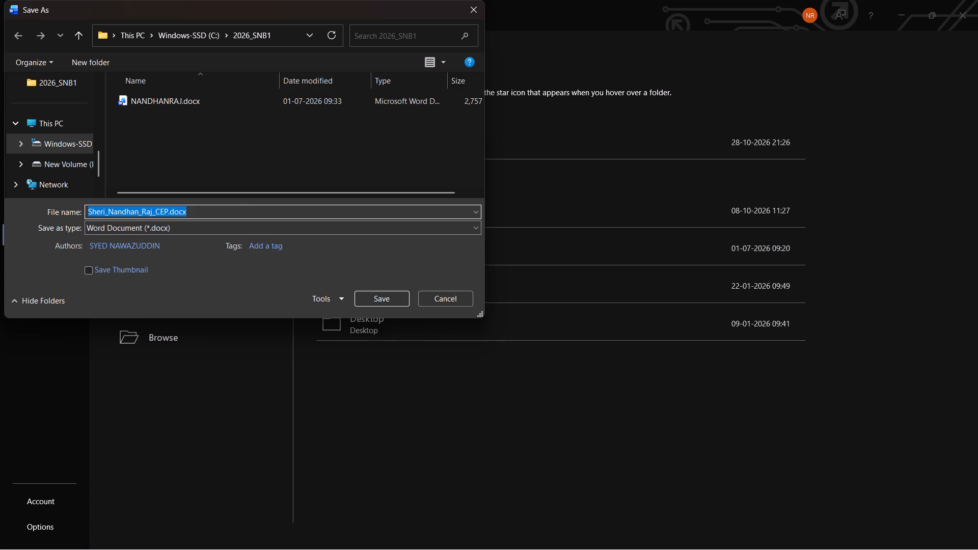
click(478, 211)
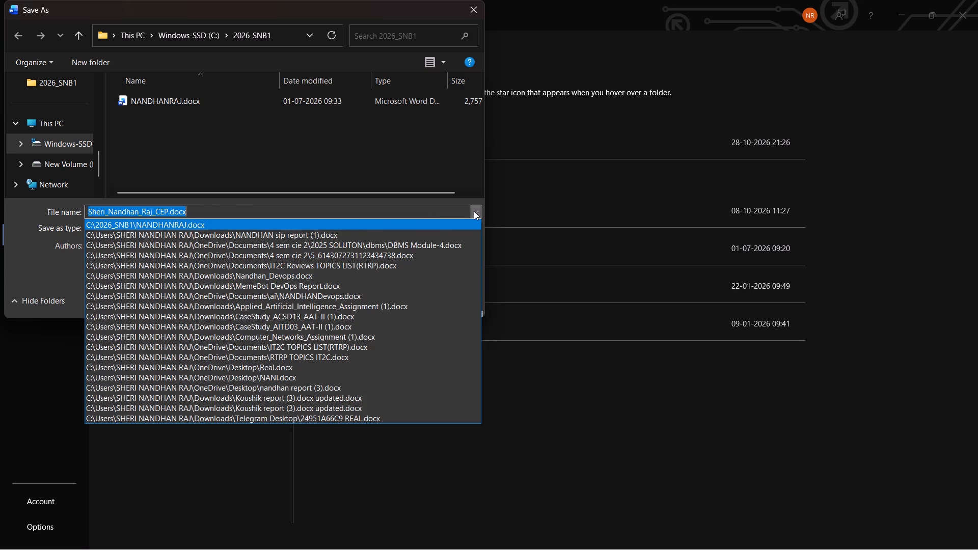
click(474, 211)
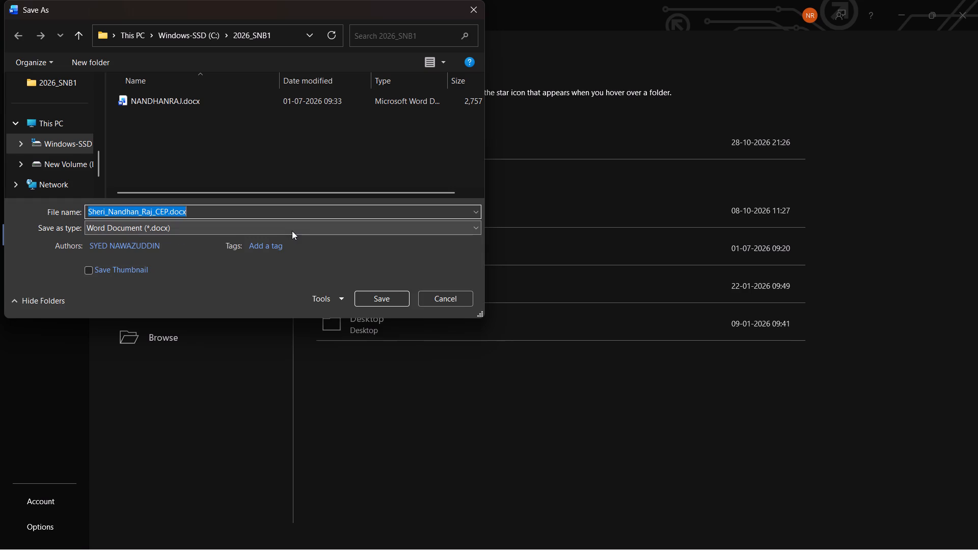
click(292, 231)
click(237, 303)
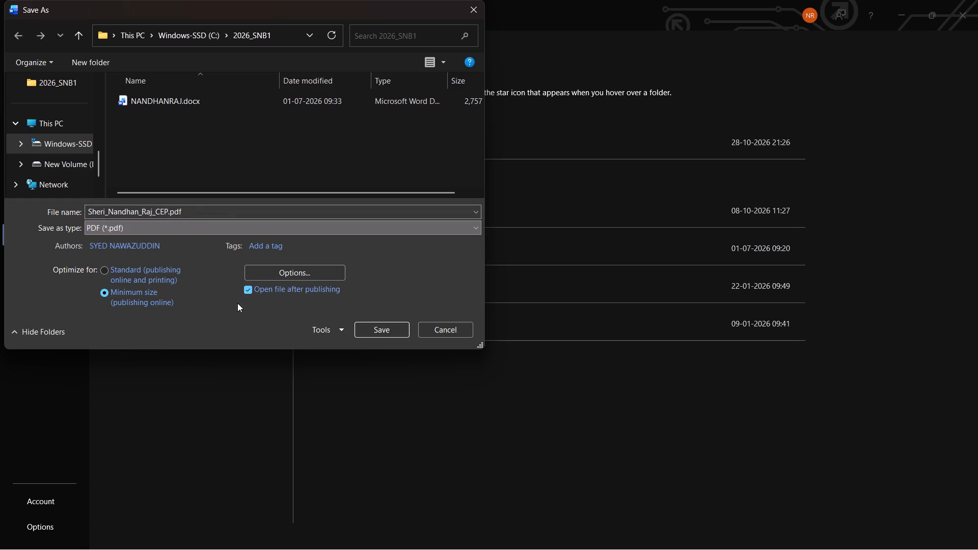
click(170, 246)
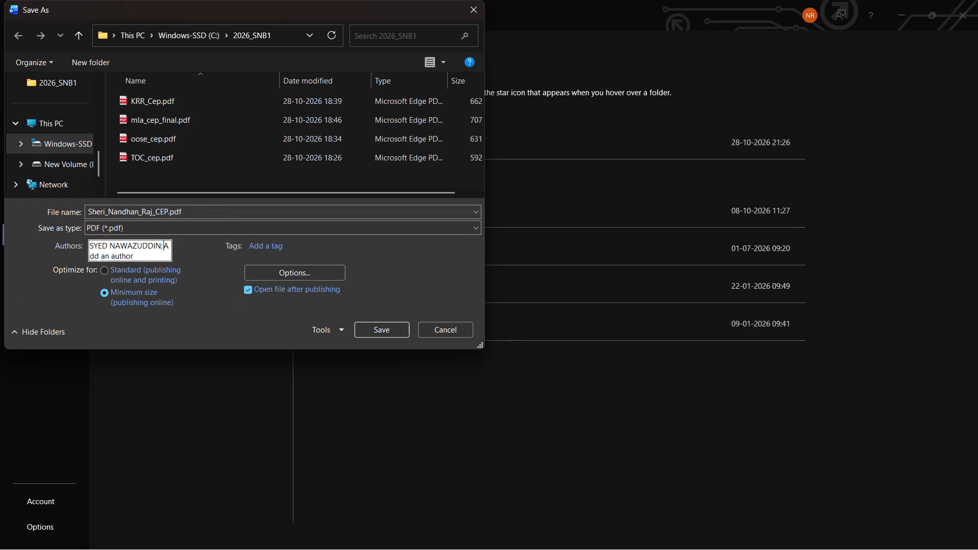
key(BackSpace)
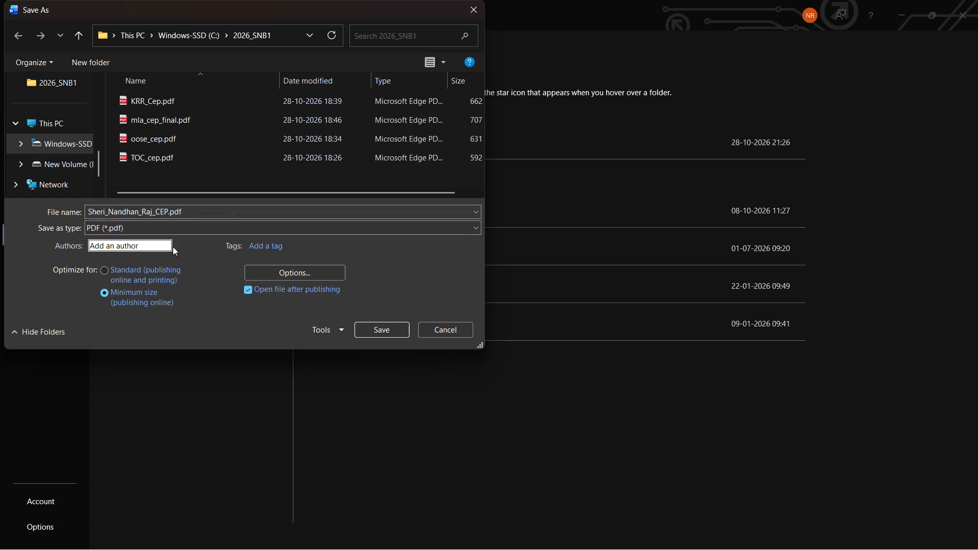
click(373, 330)
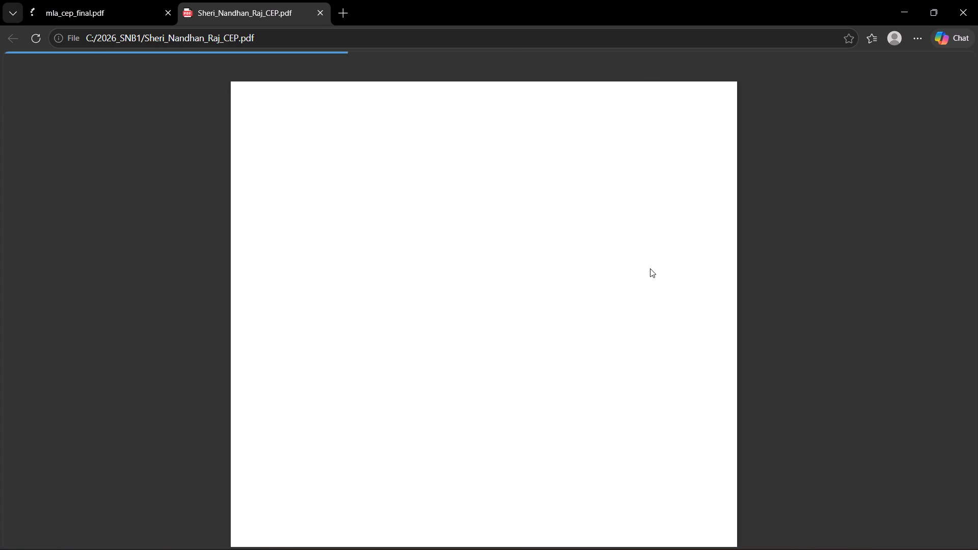
Review the exported PDF in Edge, checking the layout from the self-assessment form through Chapter 4.
scroll(582, 302, down, 9)
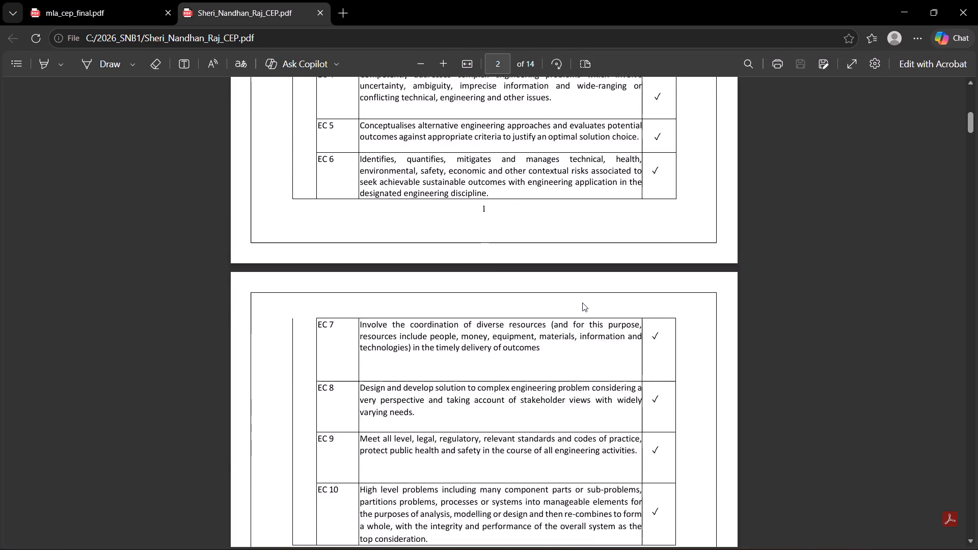
scroll(582, 302, down, 19)
scroll(582, 302, down, 2)
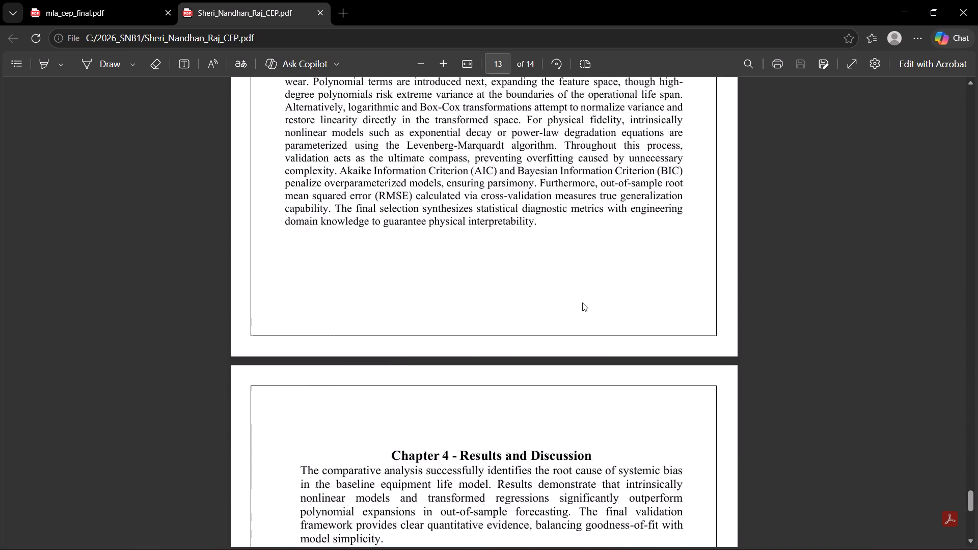
scroll(582, 302, down, 2)
scroll(582, 302, up, 14)
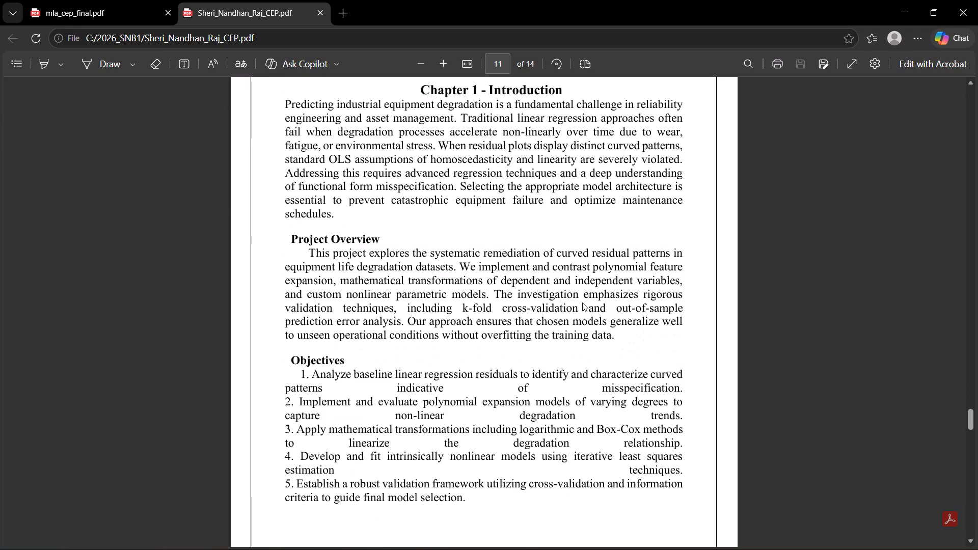
scroll(582, 302, up, 14)
scroll(582, 302, up, 7)
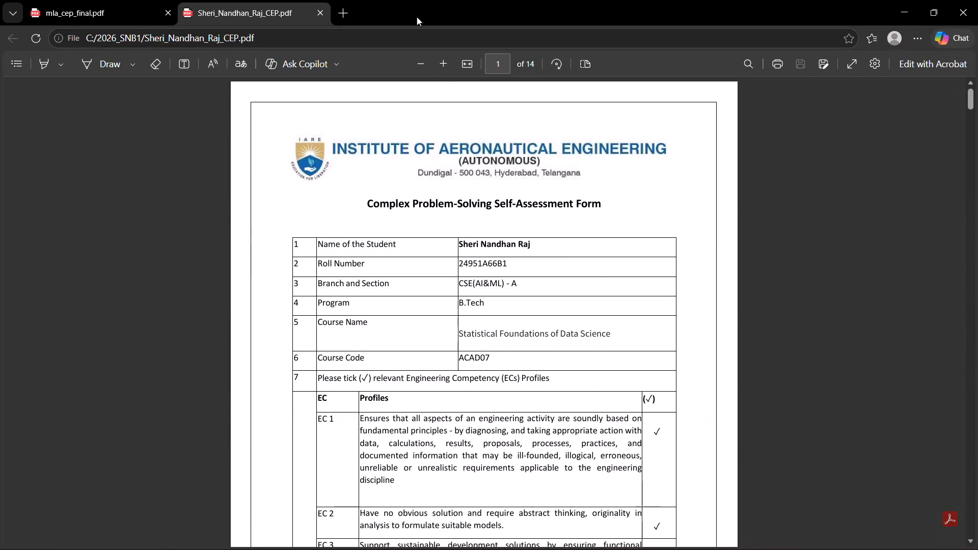
Look through mla_cep_final.pdf as a reference for layout and content, and return to the exported report PDF.
click(119, 0)
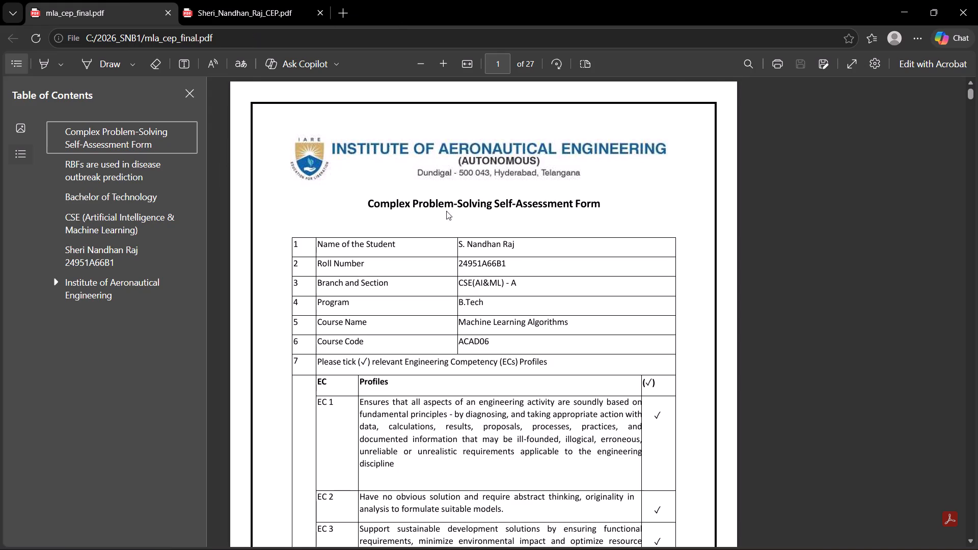
scroll(451, 282, down, 16)
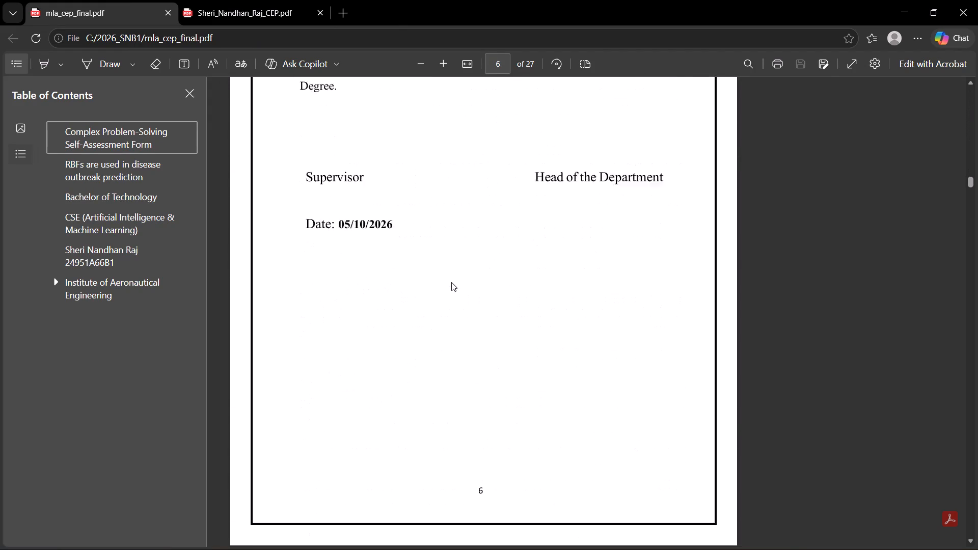
scroll(451, 282, down, 14)
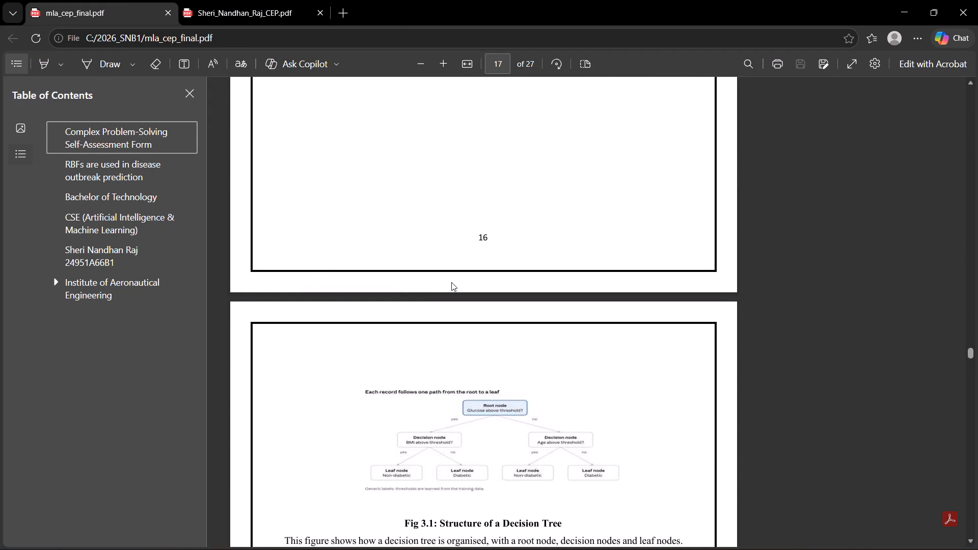
scroll(451, 282, down, 6)
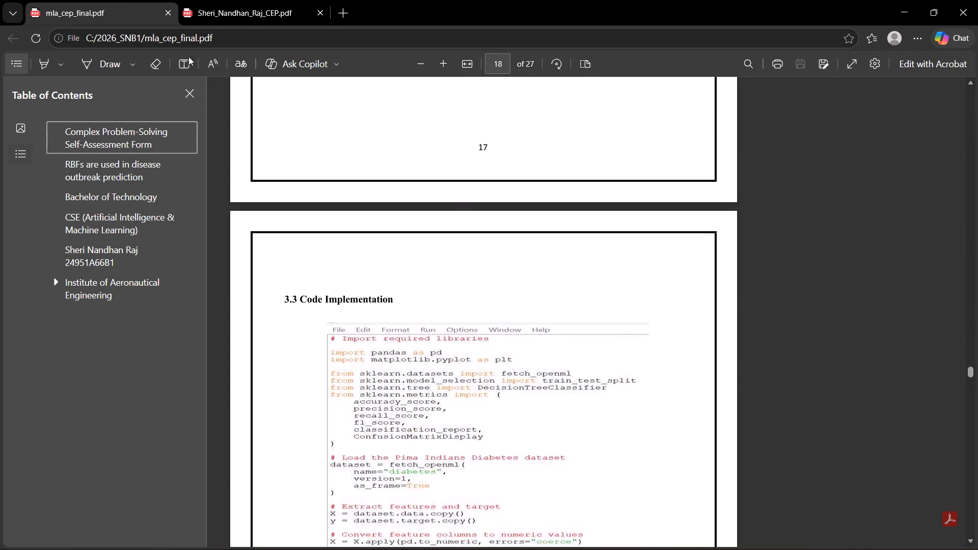
click(276, 4)
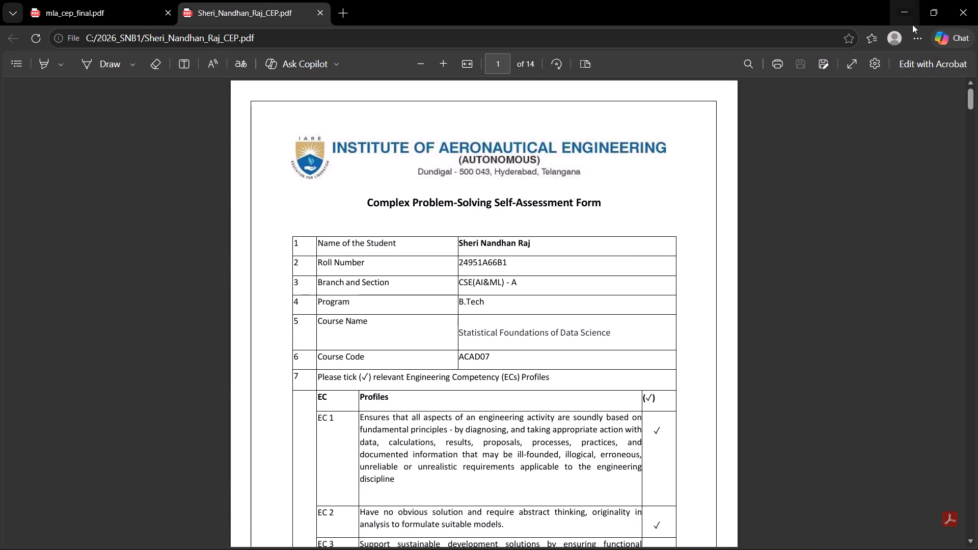
Open the 2026_SNB1 folder on the C: drive in File Explorer and sort its files by date modified.
click(911, 21)
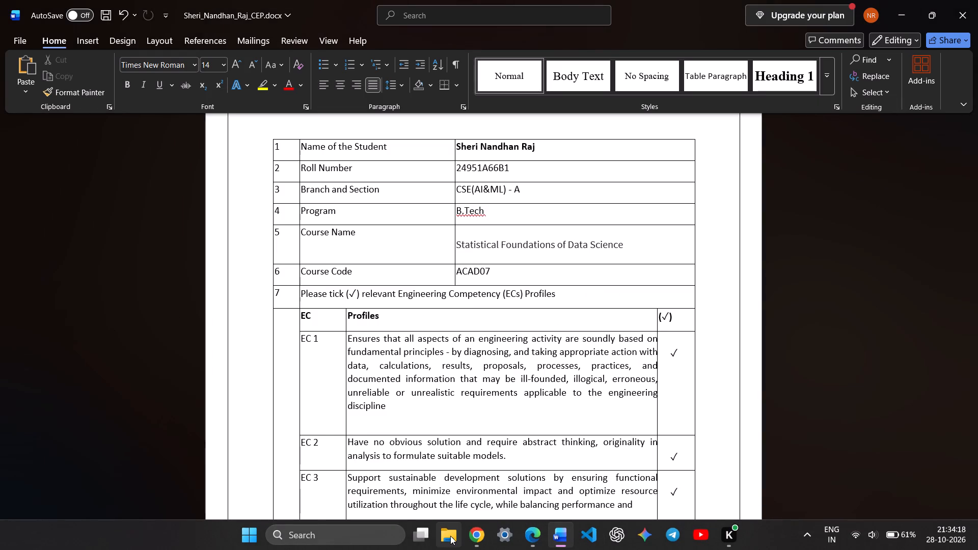
click(450, 536)
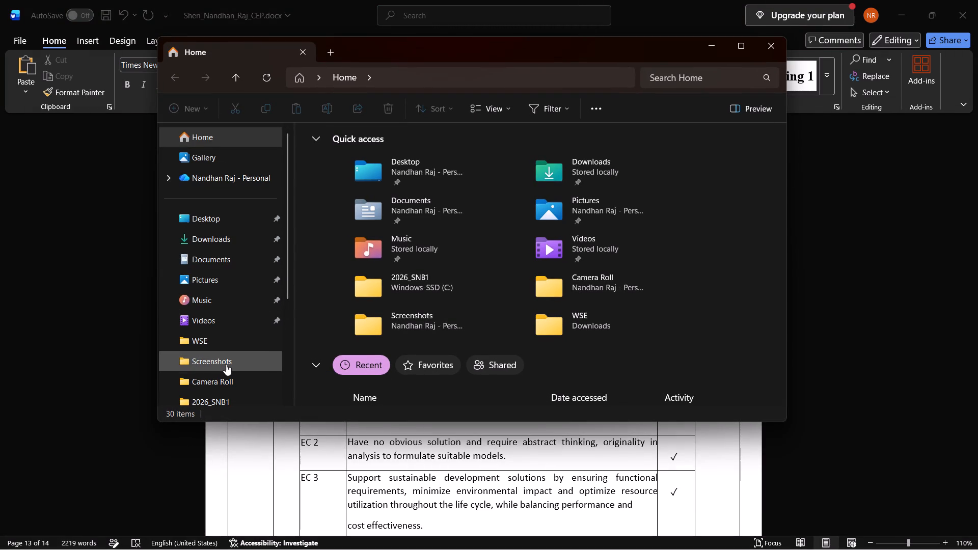
scroll(381, 299, down, 1)
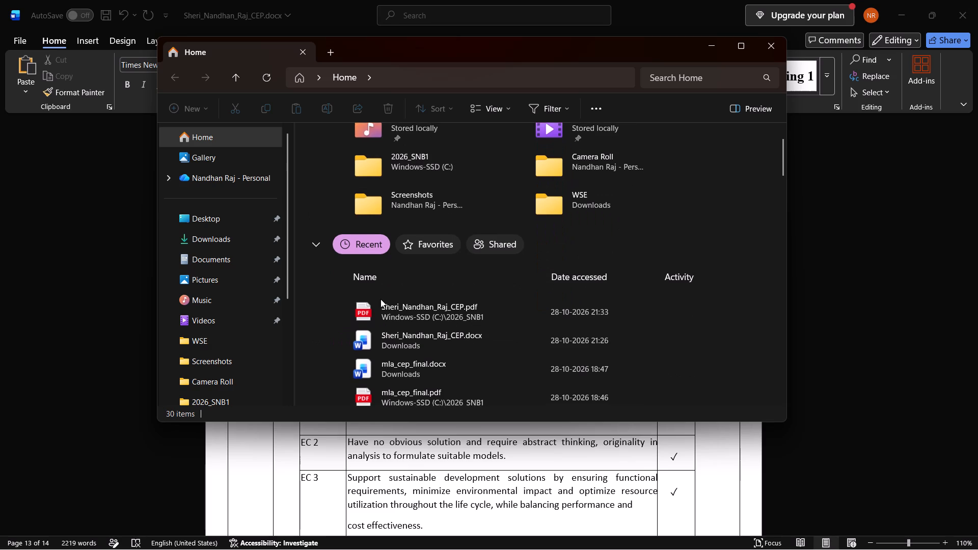
scroll(381, 299, down, 1)
scroll(373, 347, down, 1)
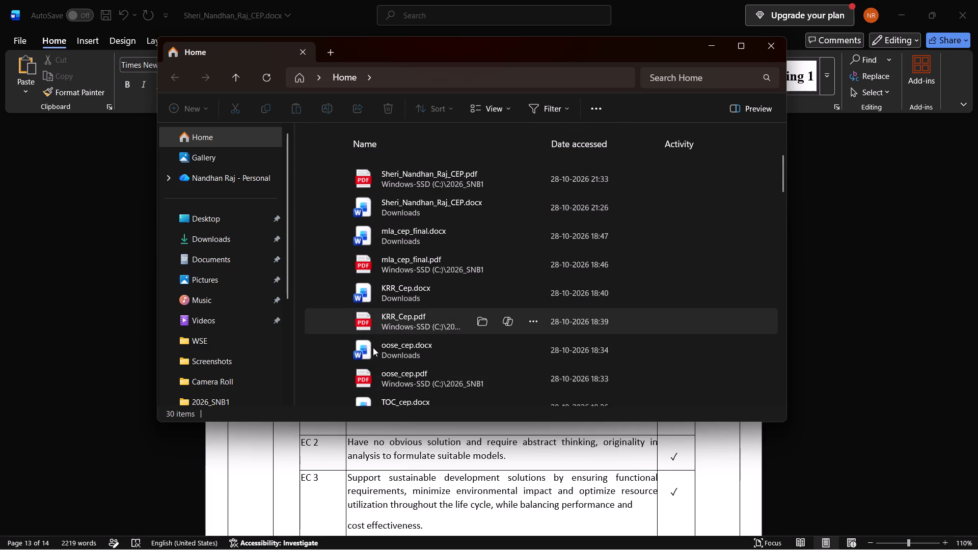
scroll(373, 347, down, 2)
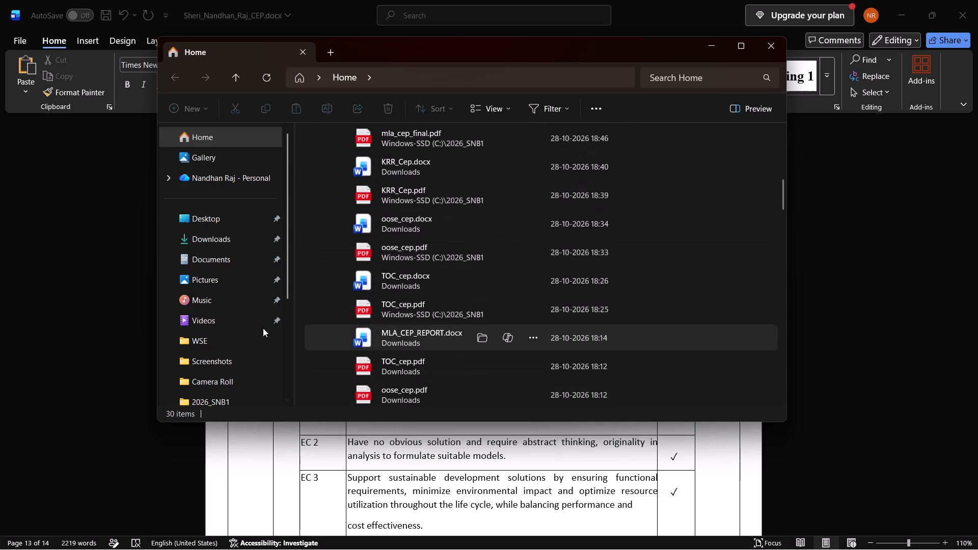
scroll(252, 375, down, 3)
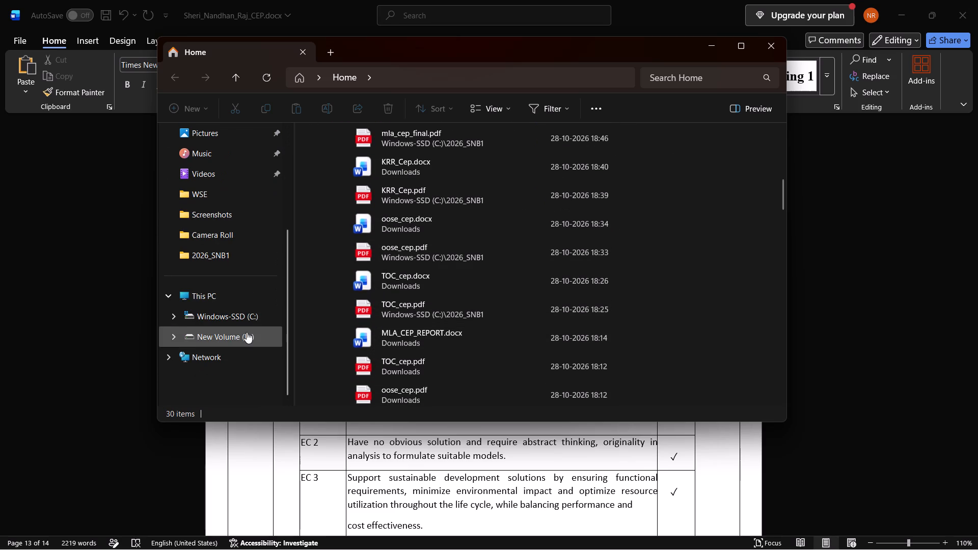
click(248, 321)
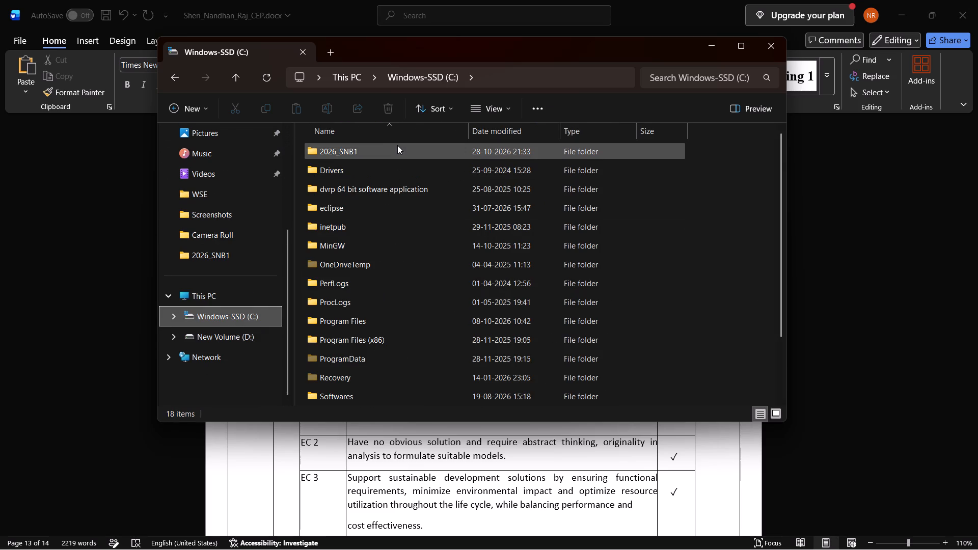
click(397, 145)
double_click(397, 145)
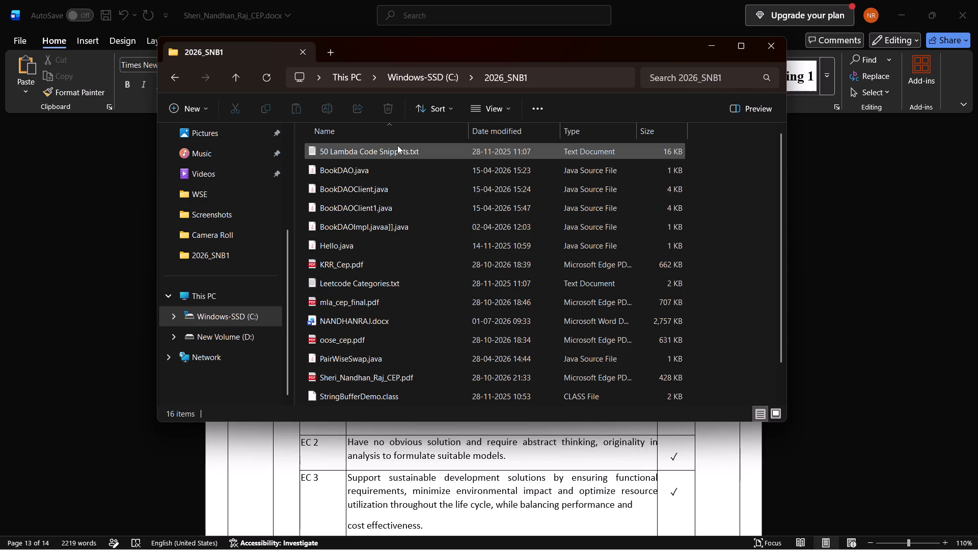
scroll(410, 314, up, 2)
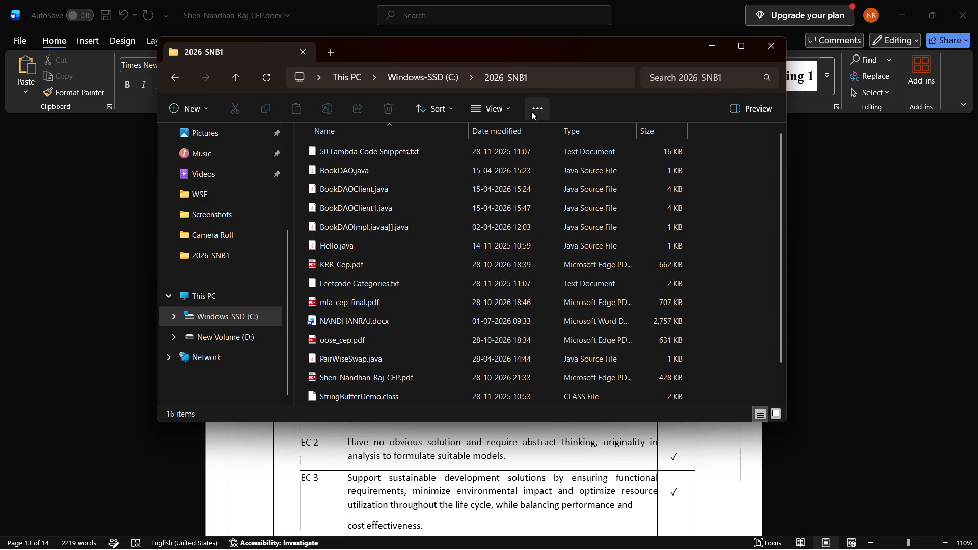
click(532, 107)
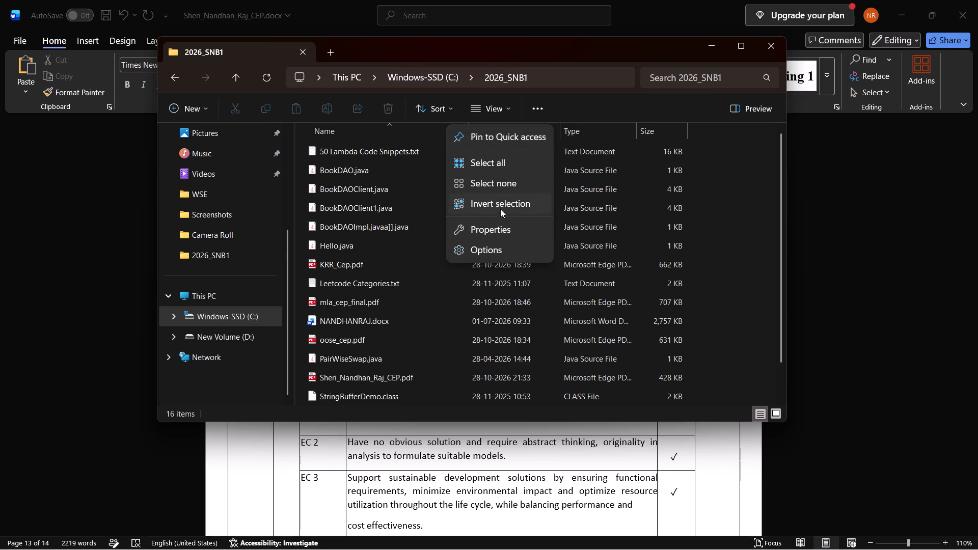
click(426, 112)
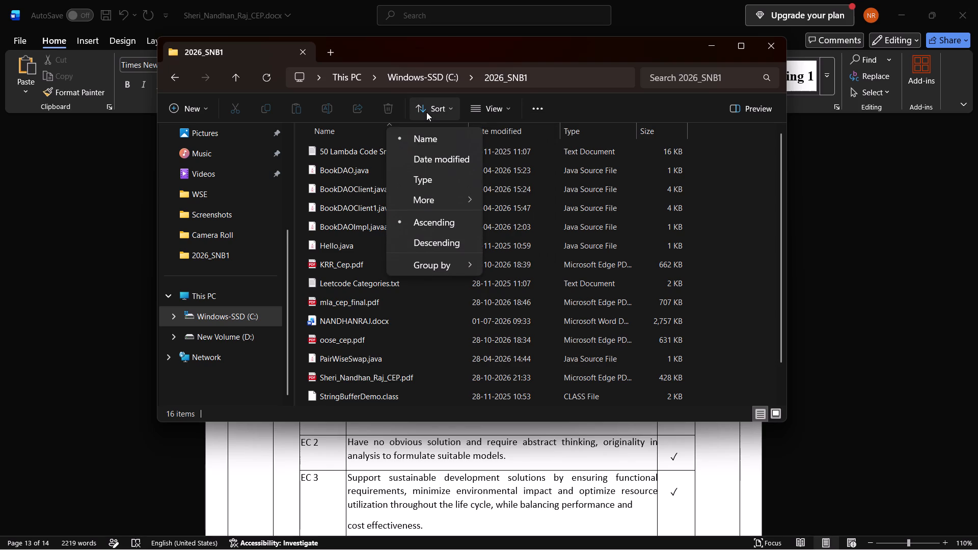
click(430, 160)
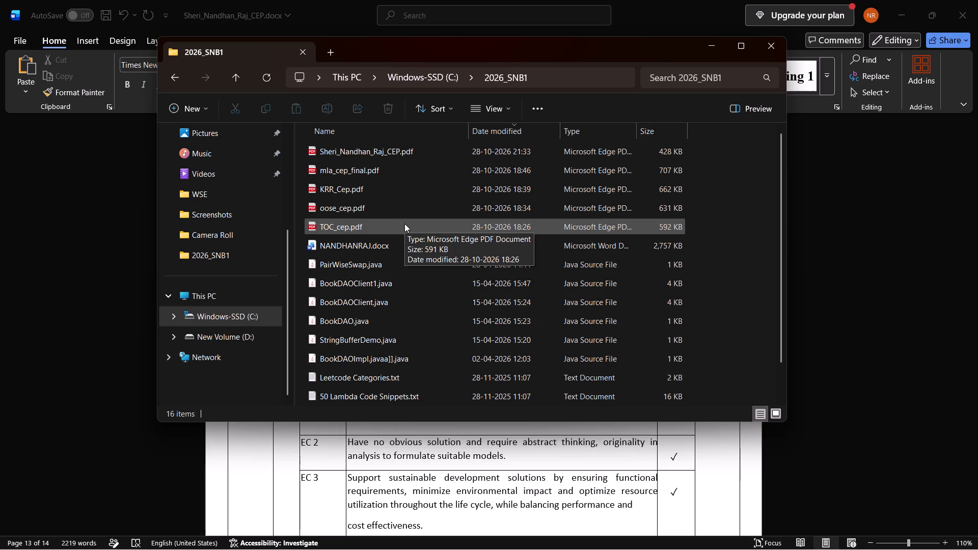
Open TOC_cep.pdf from the folder and look through its front matter, chapters and title page as a layout reference.
double_click(404, 224)
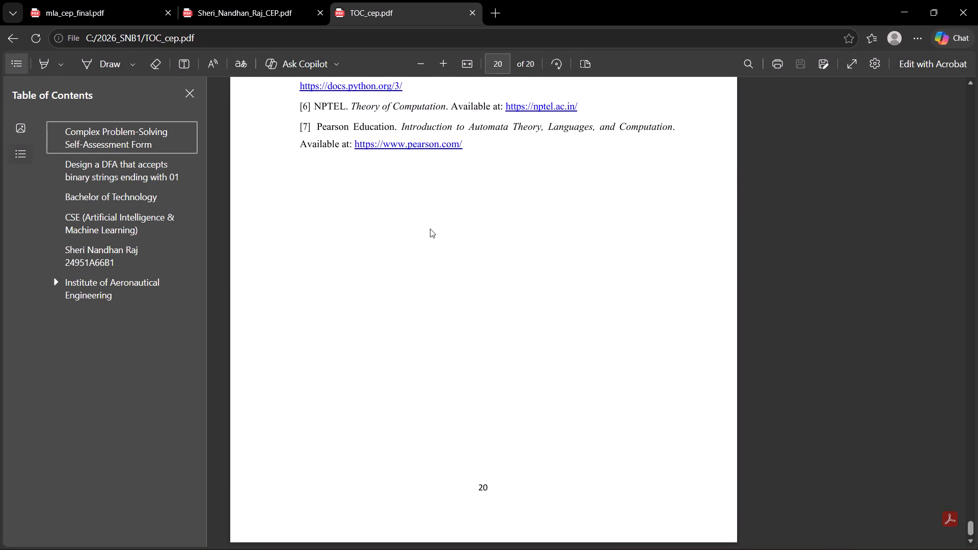
scroll(430, 229, up, 8)
scroll(430, 229, up, 14)
scroll(430, 229, up, 19)
scroll(430, 229, up, 13)
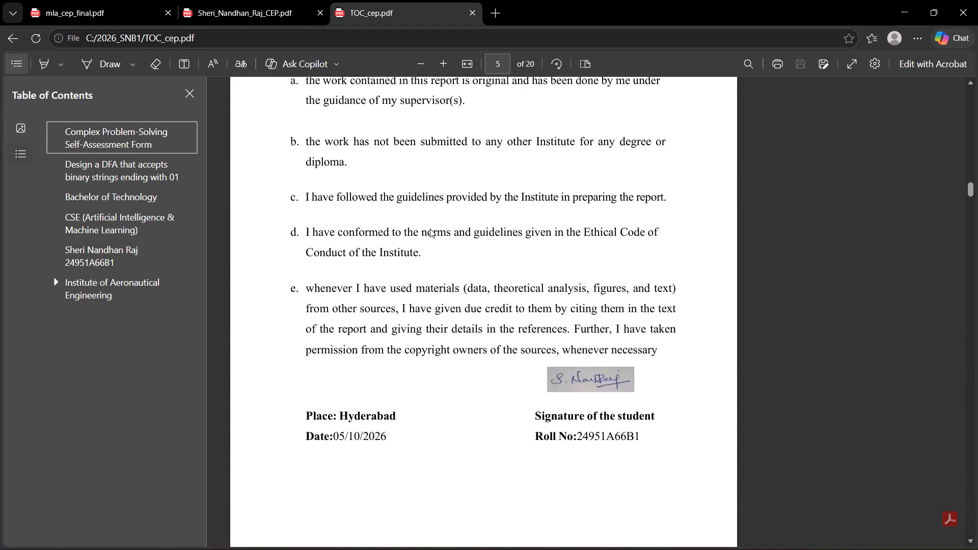
scroll(430, 229, up, 10)
scroll(430, 229, down, 15)
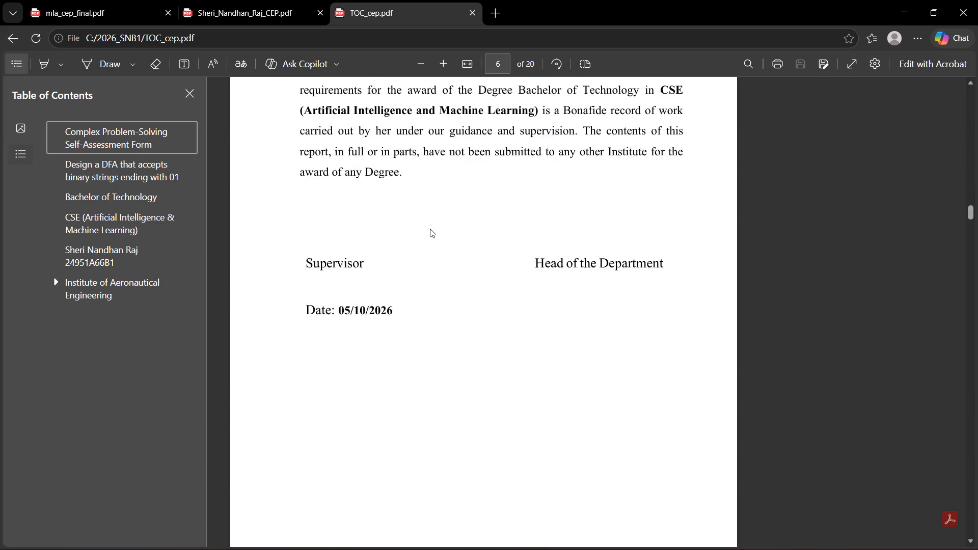
scroll(430, 229, down, 17)
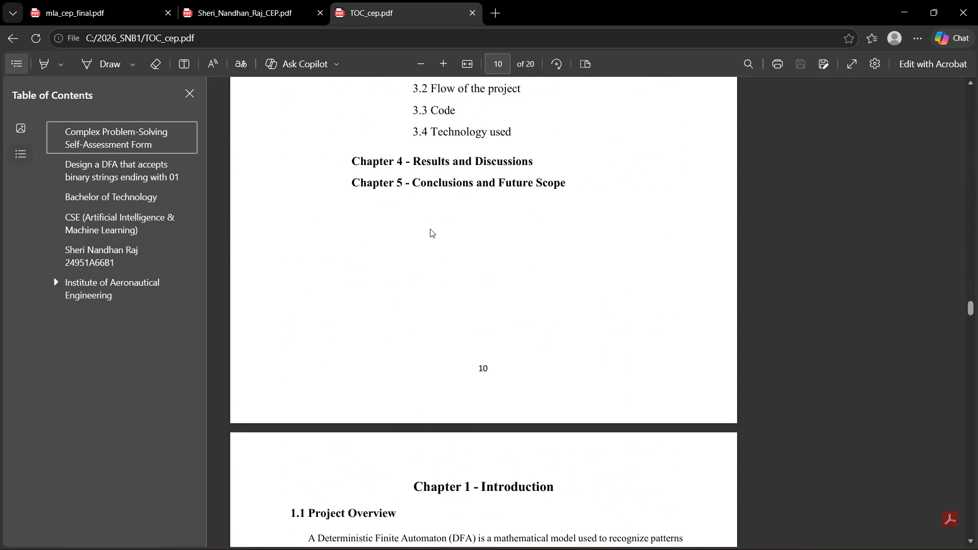
scroll(430, 229, down, 11)
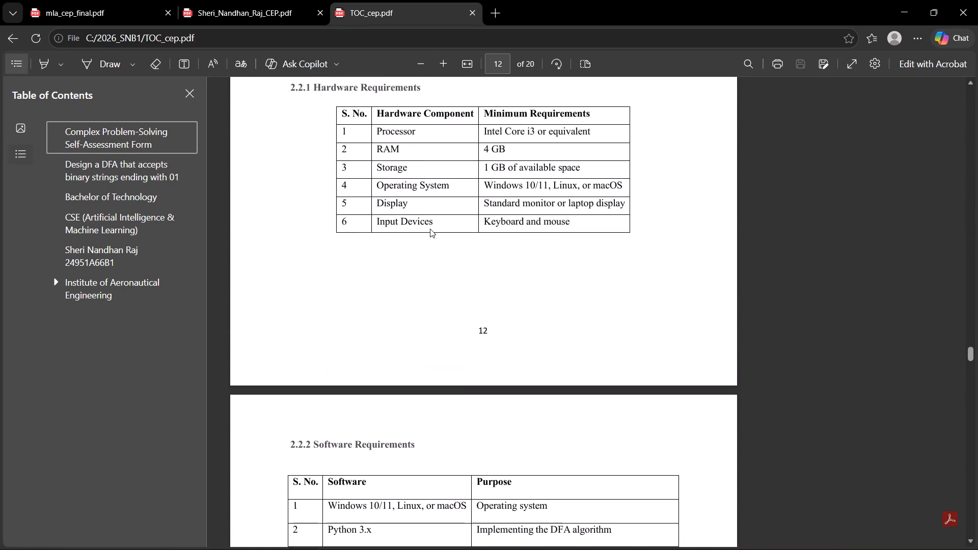
scroll(430, 229, up, 1)
scroll(430, 229, down, 8)
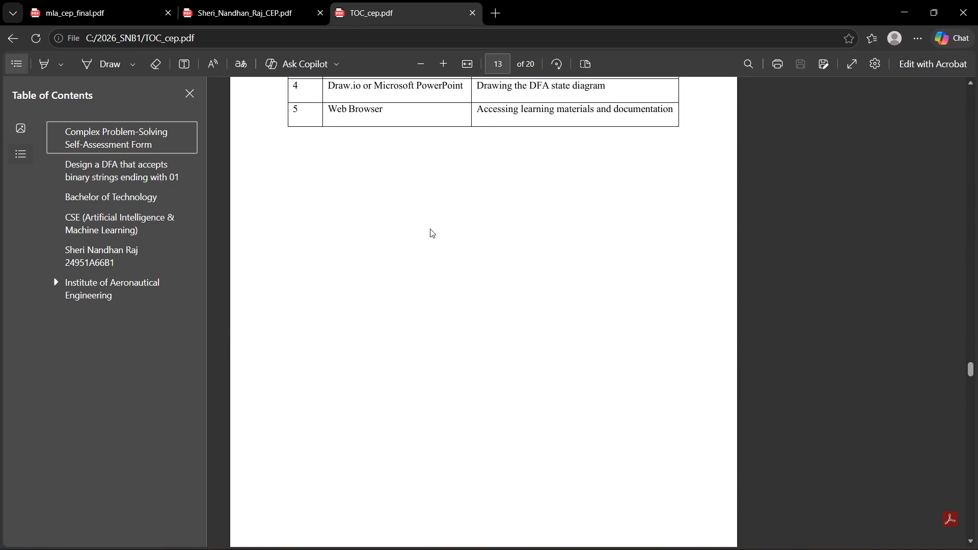
scroll(430, 229, down, 17)
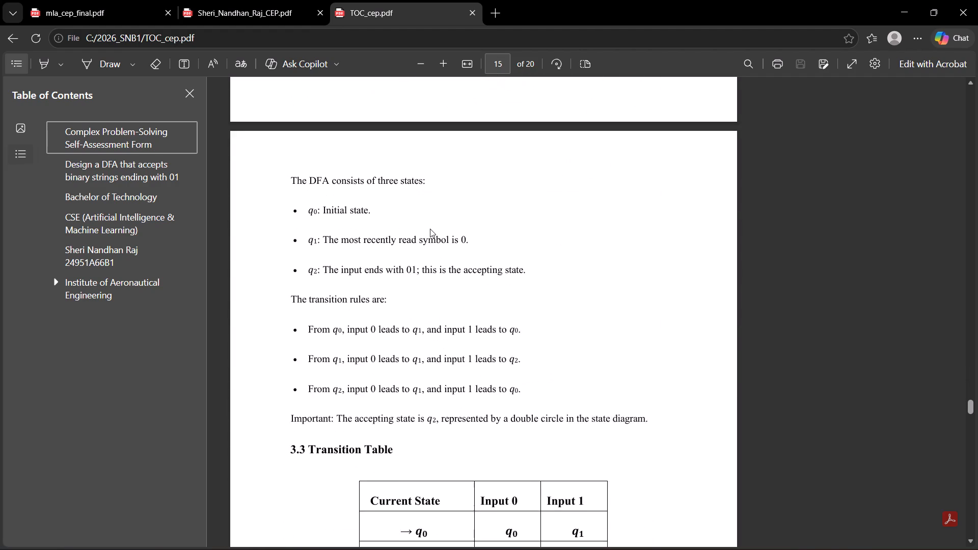
scroll(430, 229, down, 7)
scroll(430, 229, up, 7)
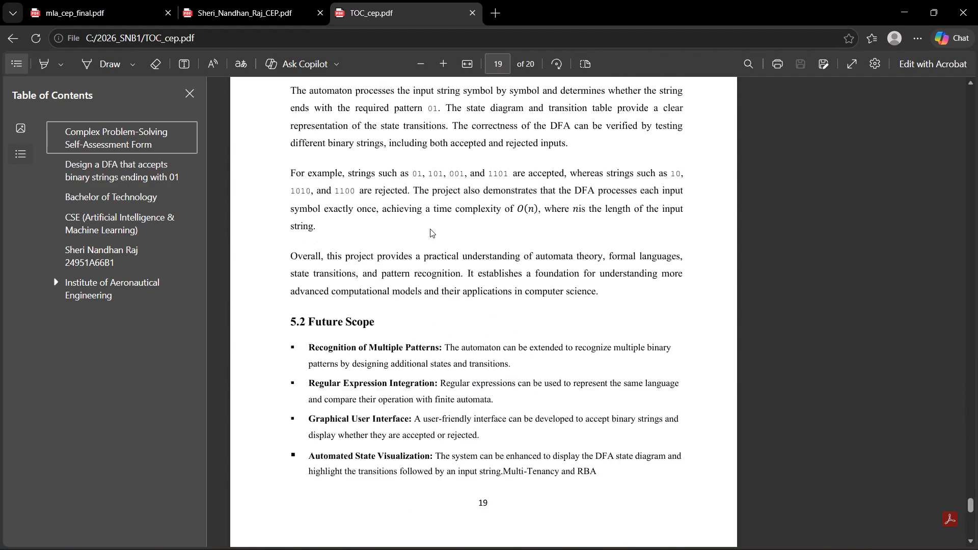
scroll(430, 229, up, 6)
scroll(430, 229, up, 20)
scroll(430, 229, up, 1)
scroll(430, 229, up, 20)
scroll(430, 229, up, 20)
scroll(430, 229, up, 20)
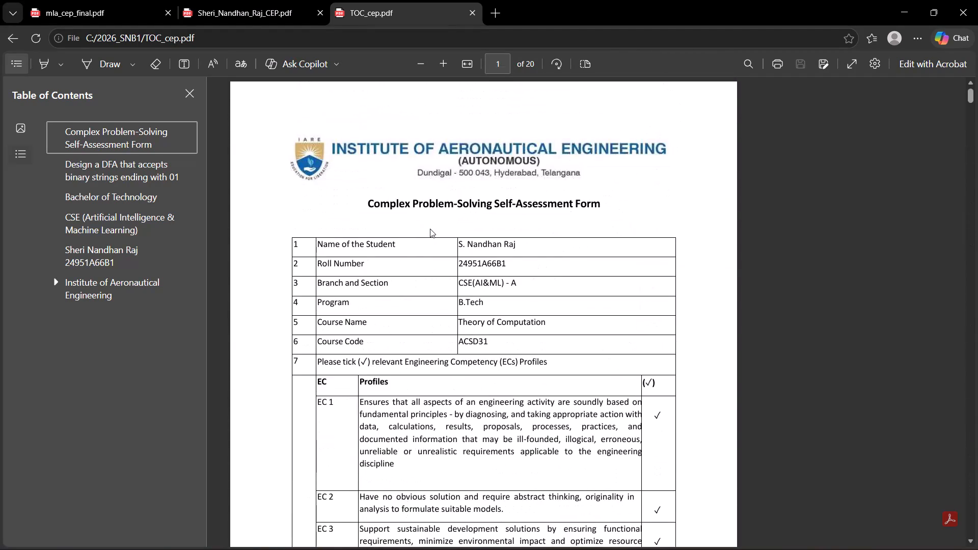
scroll(430, 229, down, 11)
scroll(430, 229, up, 1)
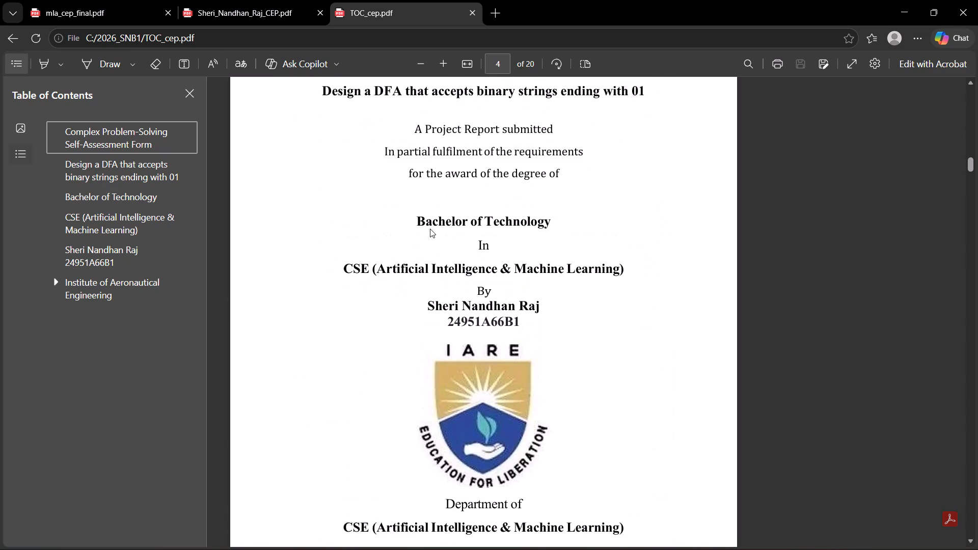
scroll(430, 229, up, 1)
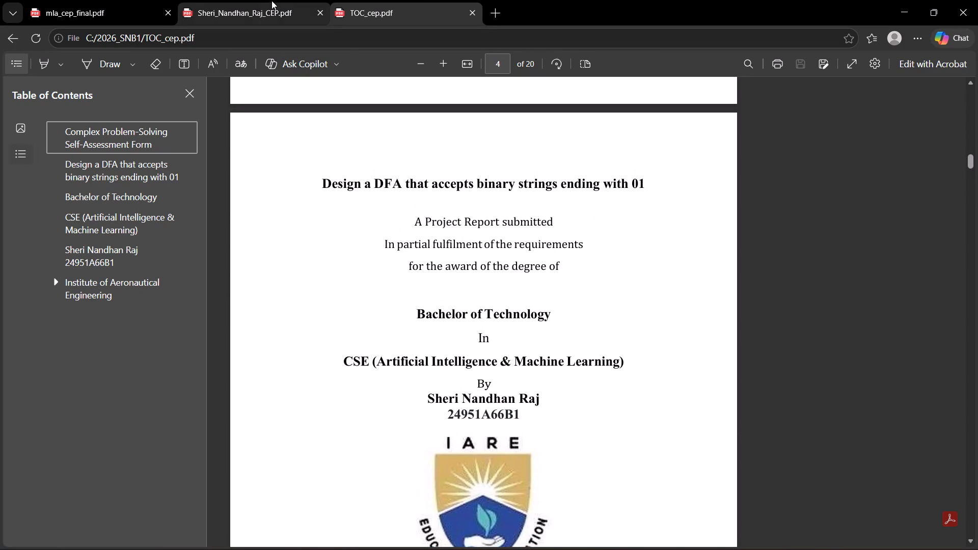
Open oose_cep.pdf from the 2026_SNB1 folder and examine its self-assessment form and title page as a reference.
click(271, 1)
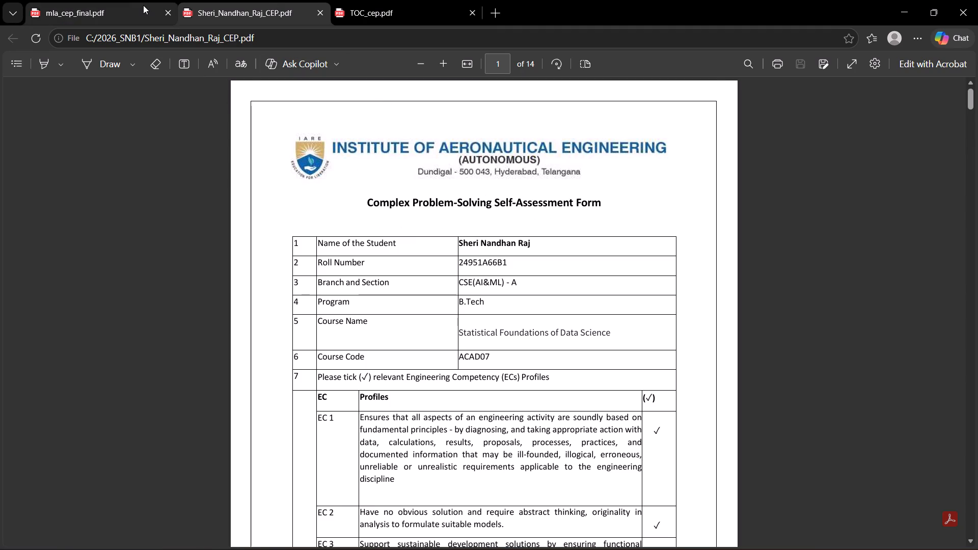
click(143, 5)
click(910, 2)
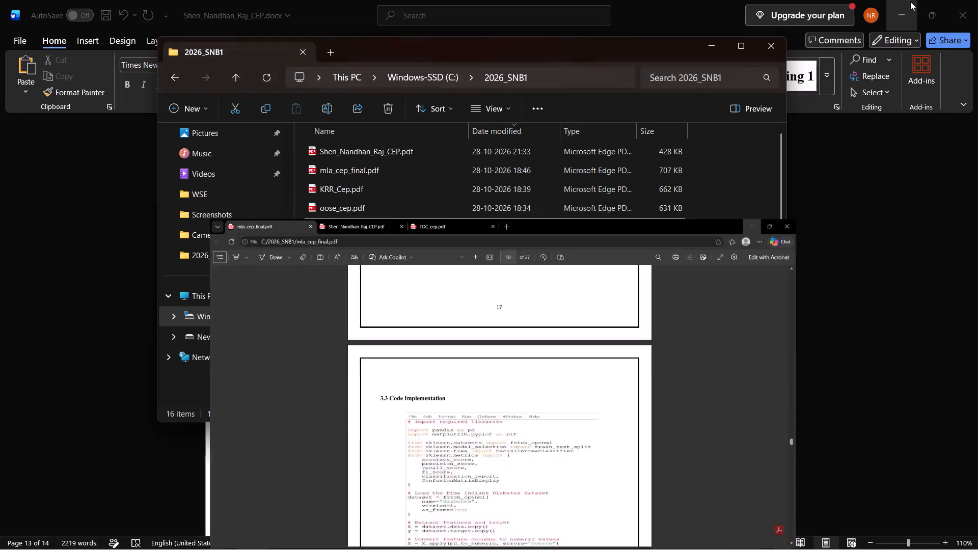
click(399, 205)
double_click(399, 205)
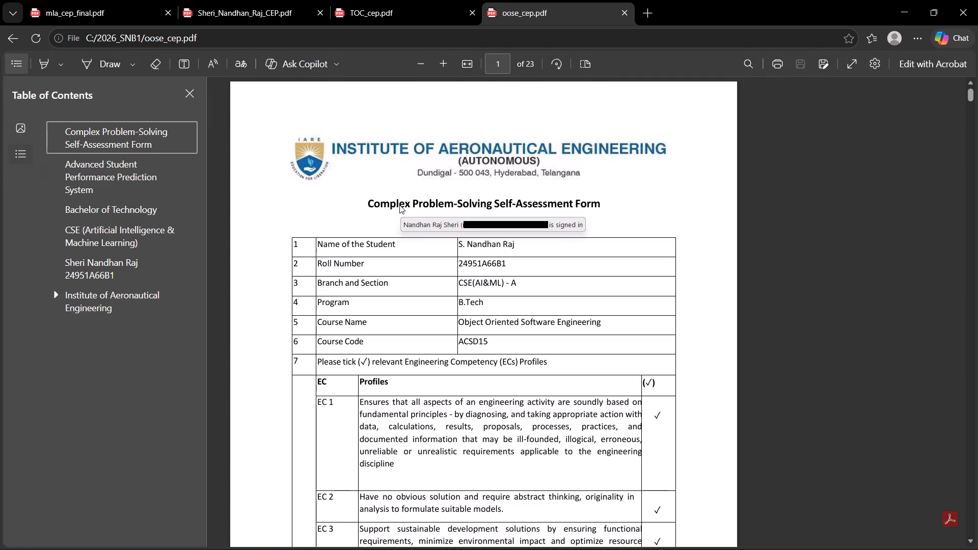
scroll(472, 315, down, 12)
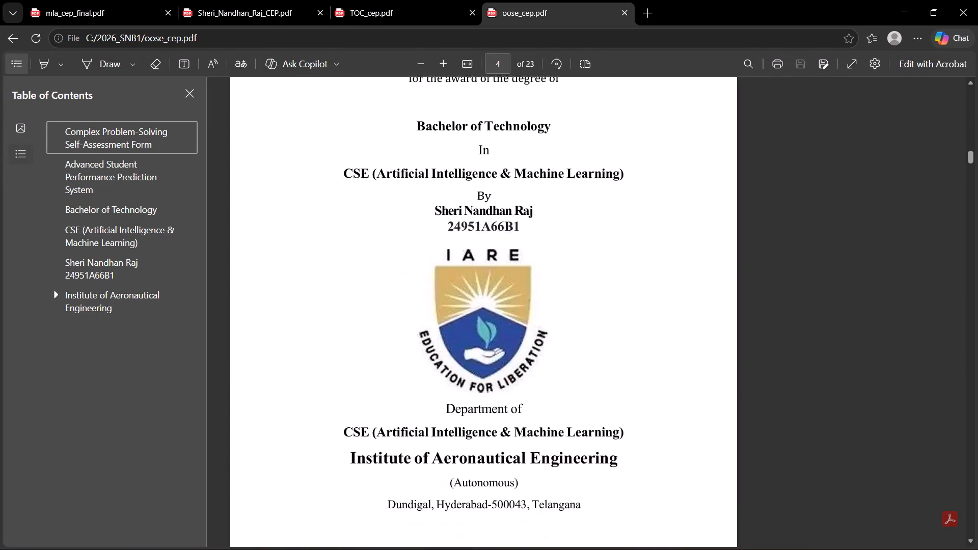
scroll(472, 315, up, 1)
scroll(472, 315, down, 1)
scroll(472, 315, up, 6)
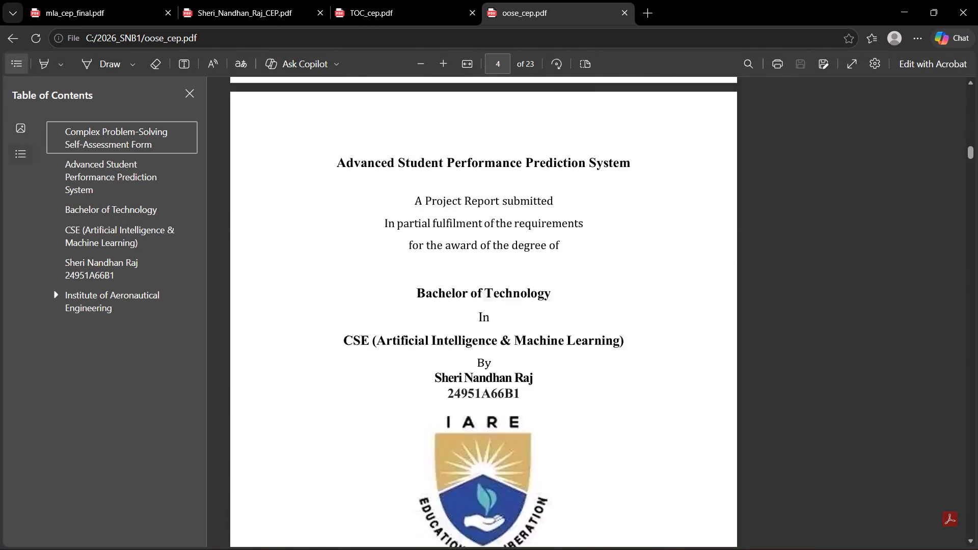
scroll(472, 315, up, 4)
Open KRR_Cep.pdf from the 2026_SNB1 folder and examine its Complex Problem-Solving Self-Assessment Form.
click(908, 5)
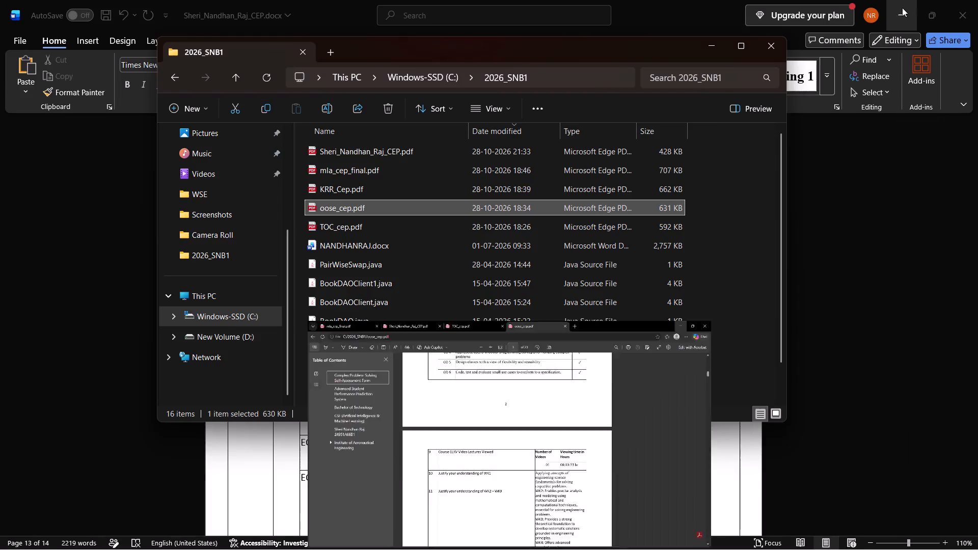
double_click(470, 179)
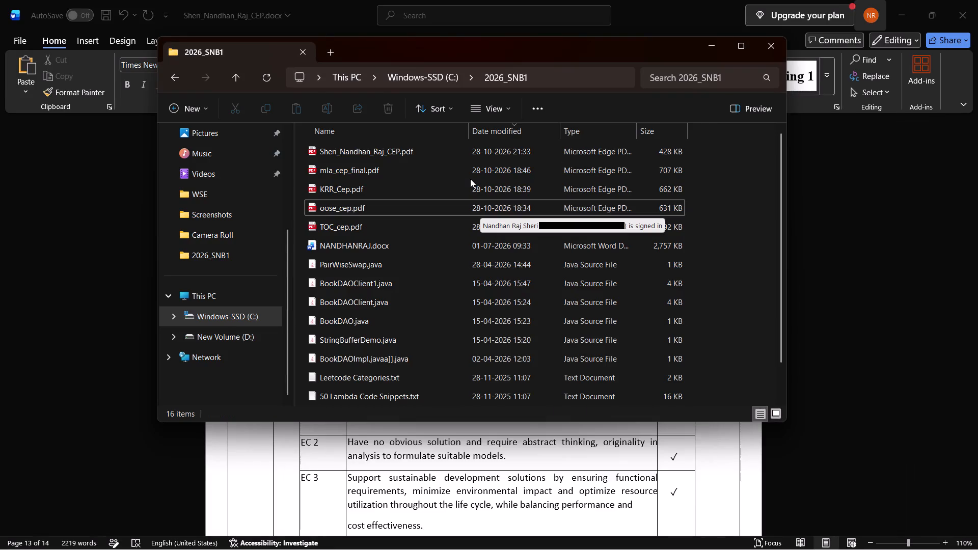
double_click(464, 186)
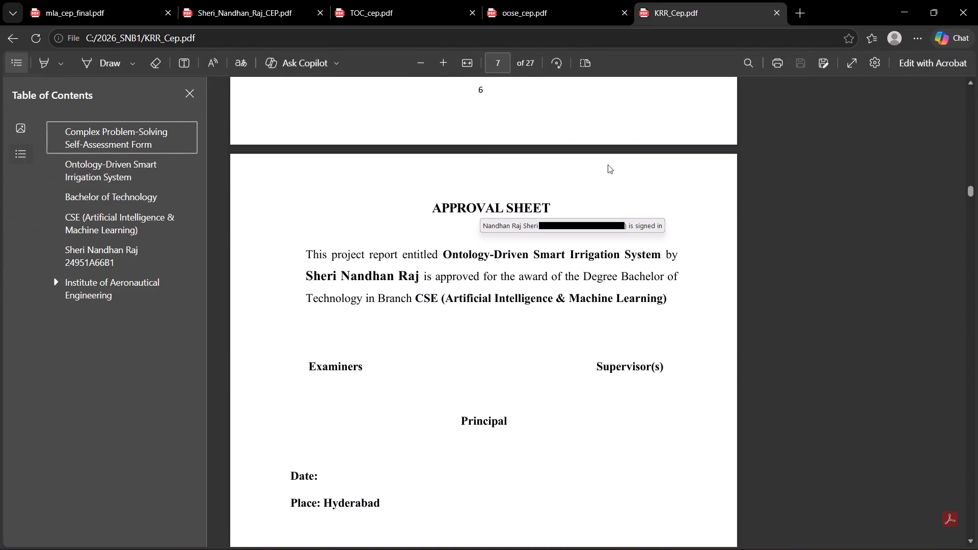
scroll(574, 246, up, 4)
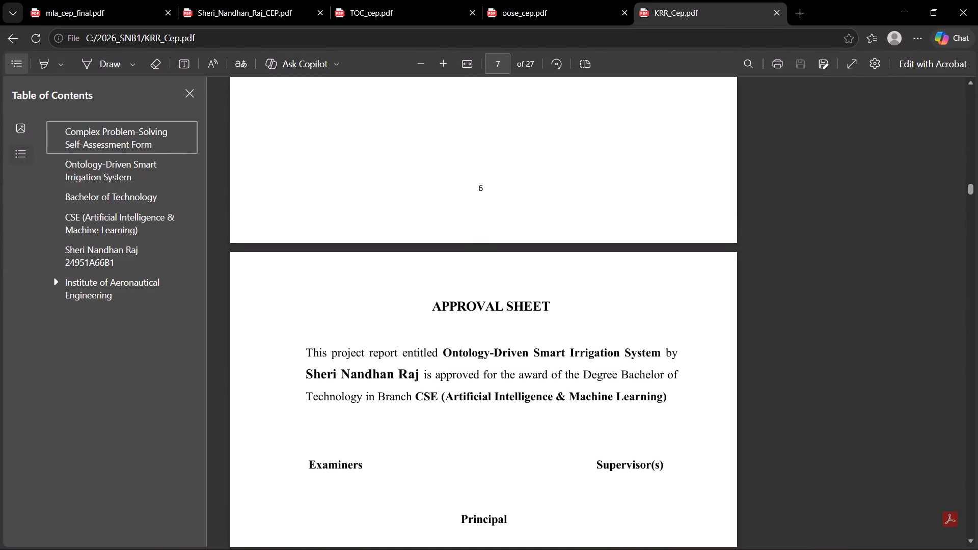
scroll(574, 246, up, 20)
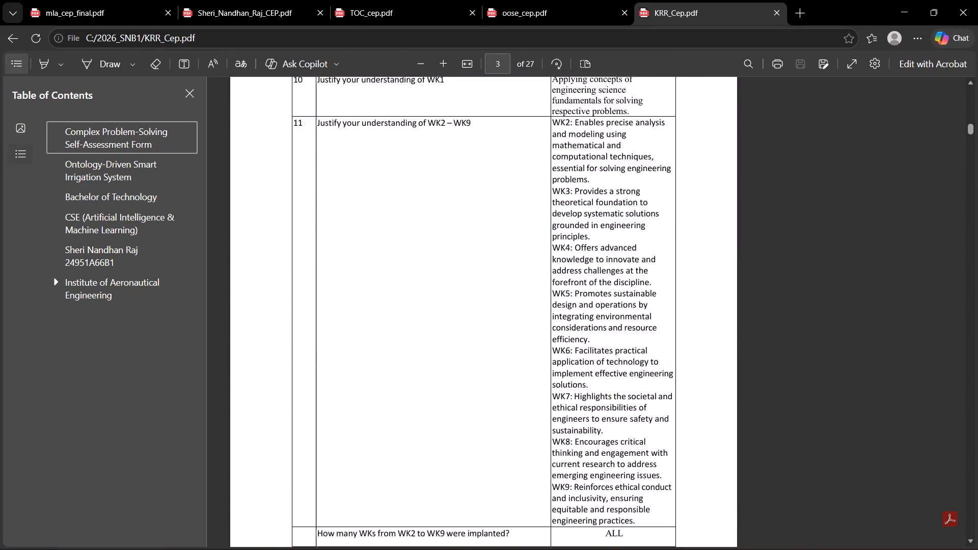
scroll(574, 246, up, 6)
scroll(574, 246, down, 1)
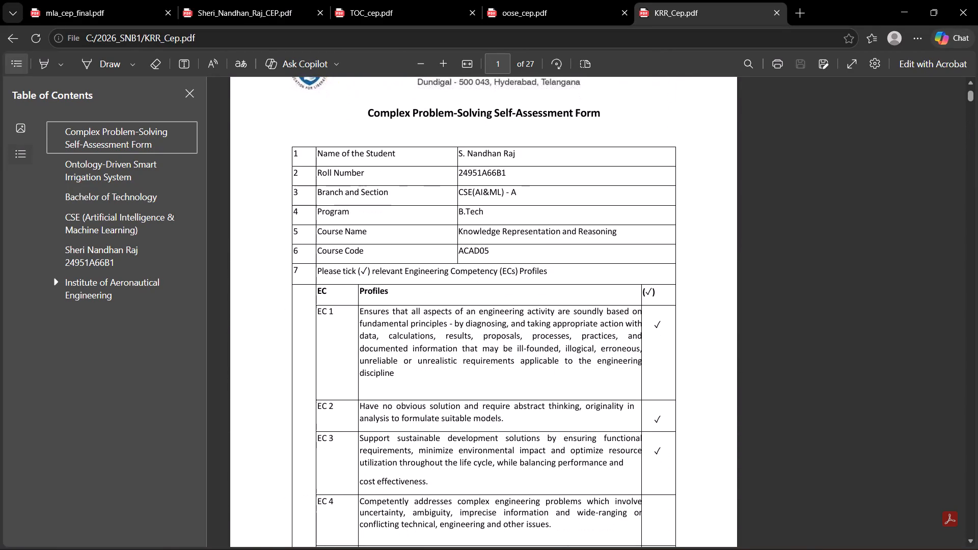
scroll(574, 246, down, 8)
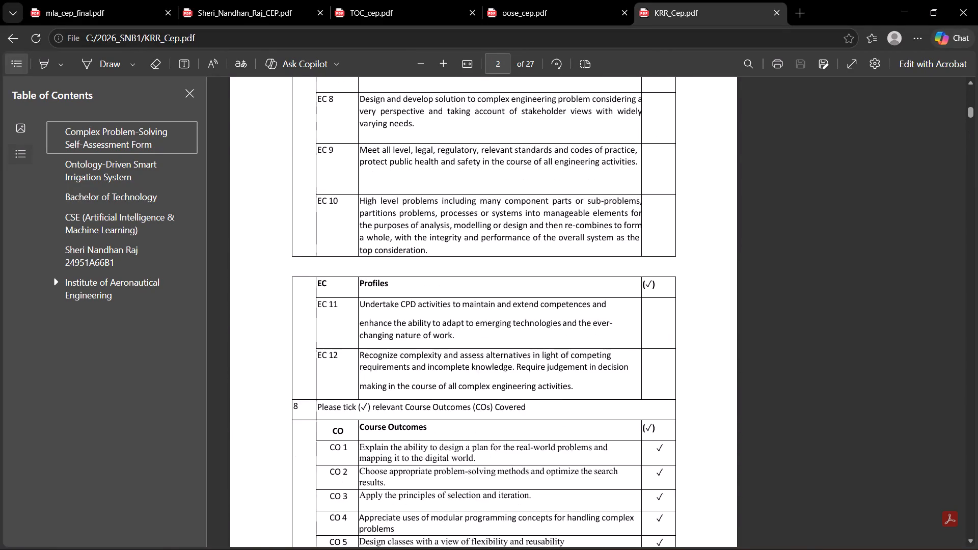
scroll(574, 246, down, 2)
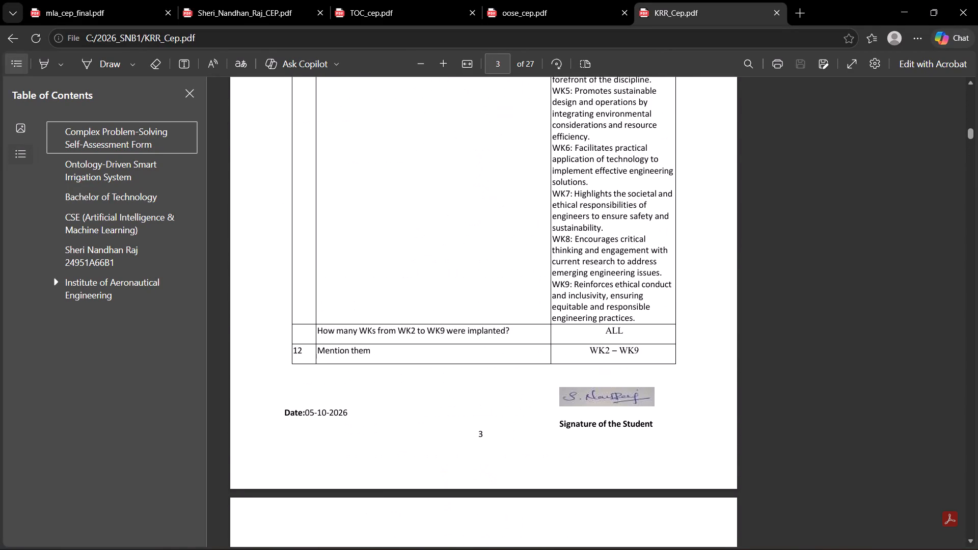
Examine the title page, declaration, certificate, approval sheet and acknowledgement of KRR_Cep.pdf as a layout and wording reference.
scroll(574, 246, down, 4)
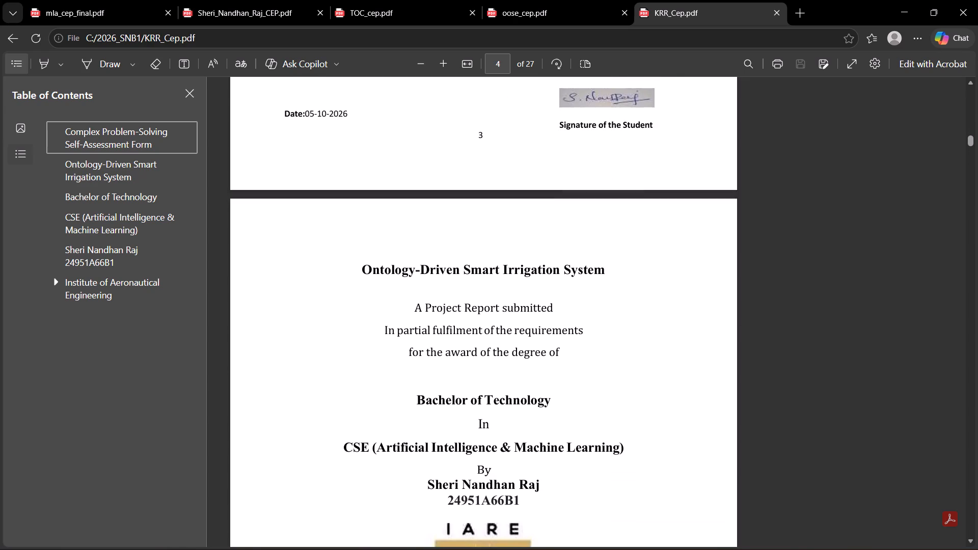
scroll(574, 246, down, 5)
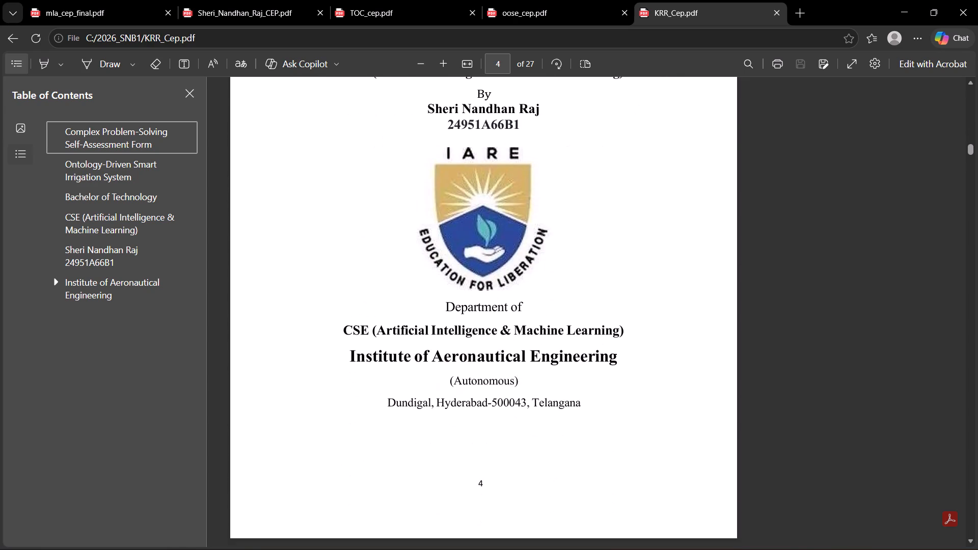
scroll(574, 246, down, 4)
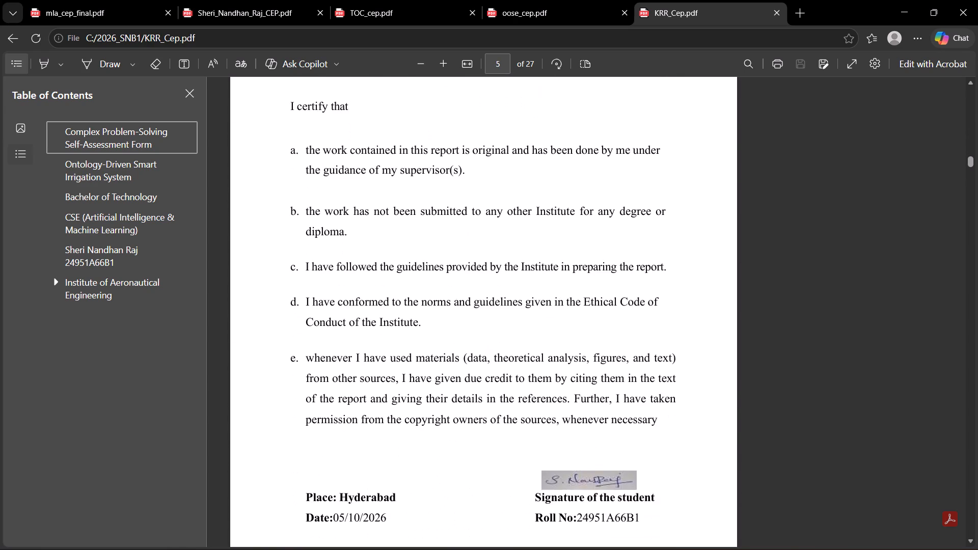
scroll(574, 246, down, 4)
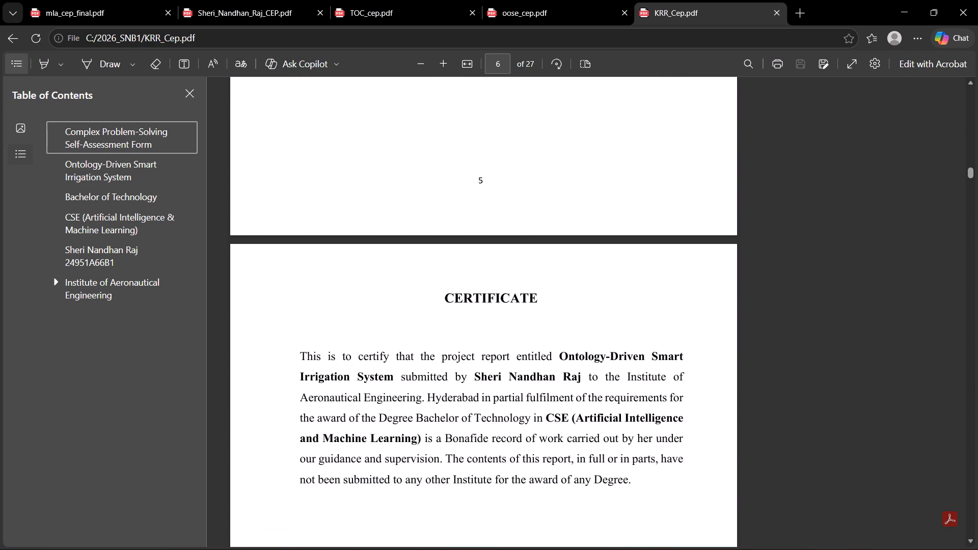
scroll(574, 246, down, 4)
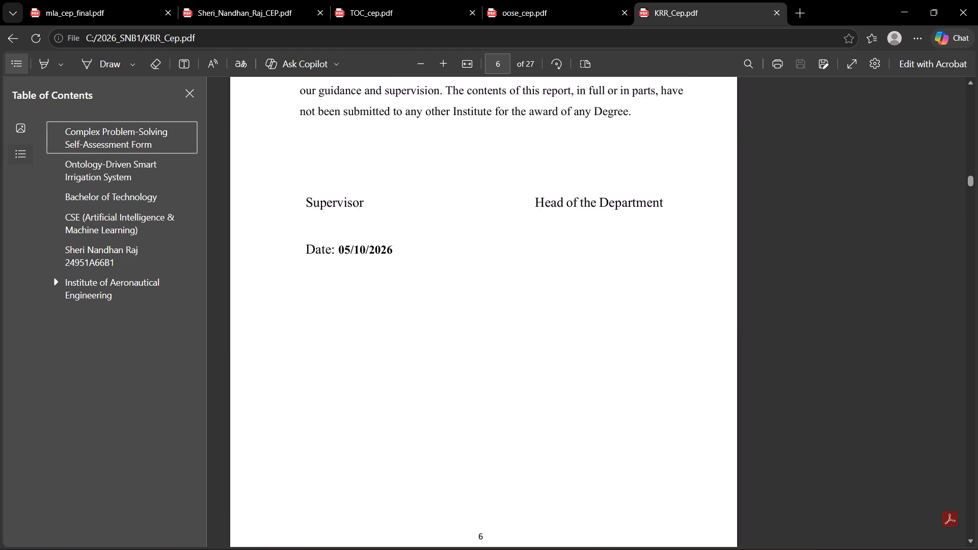
scroll(574, 246, down, 5)
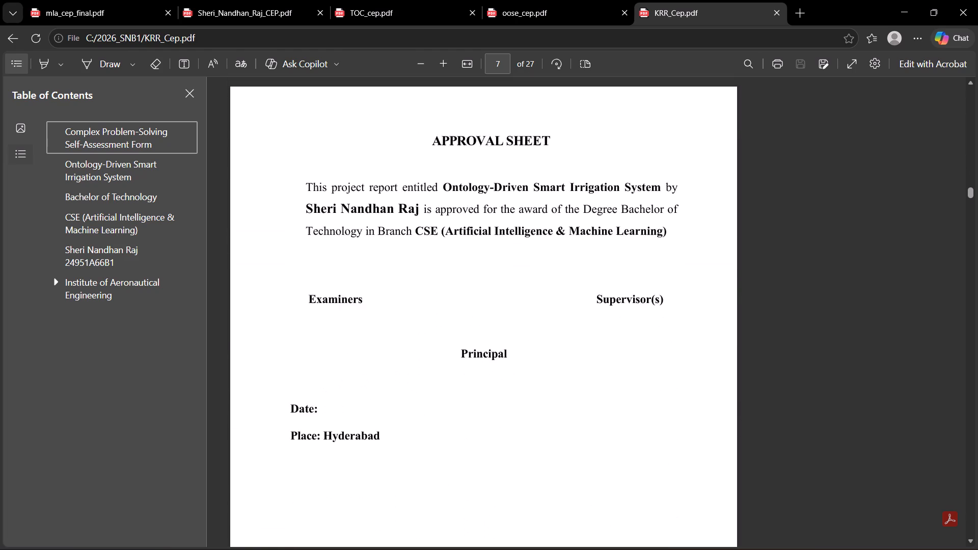
scroll(574, 246, down, 1)
scroll(574, 246, up, 3)
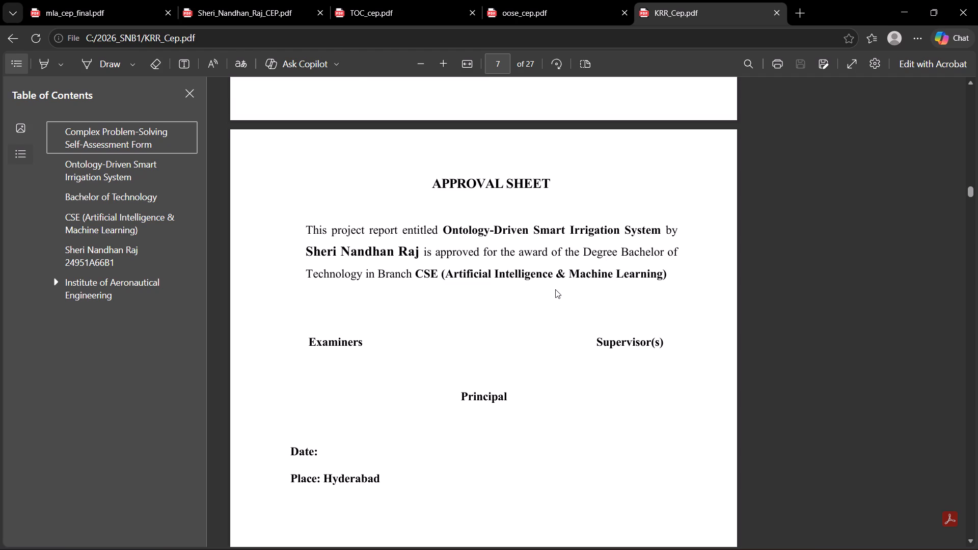
scroll(555, 289, down, 5)
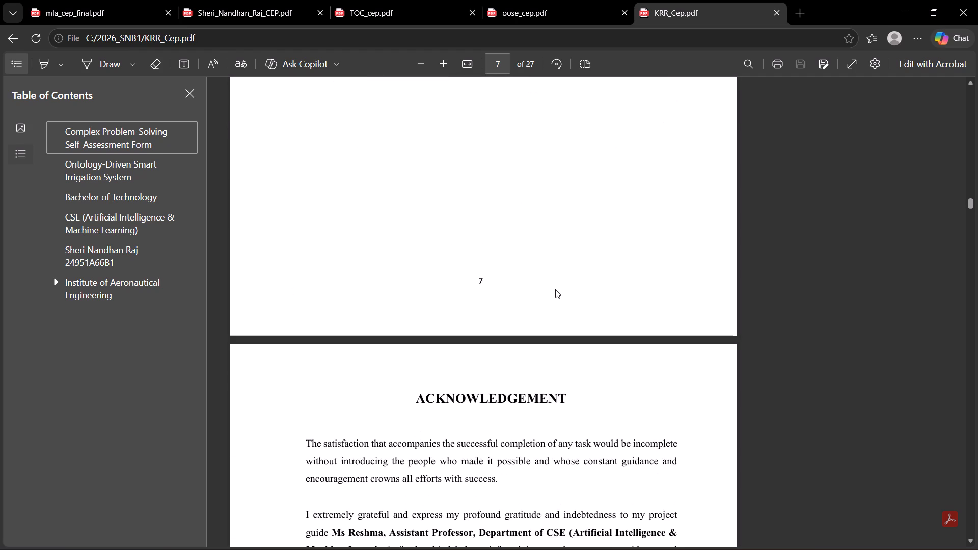
scroll(555, 289, down, 5)
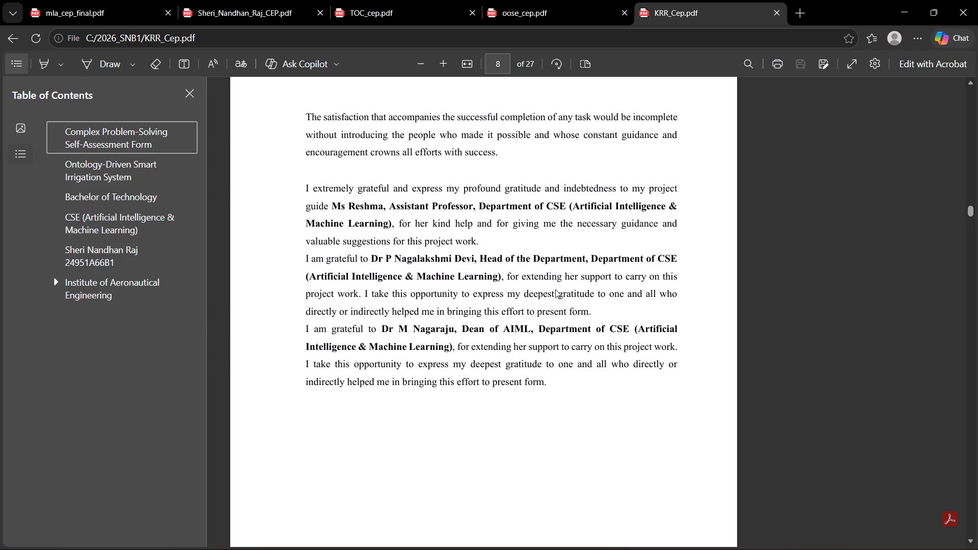
scroll(555, 289, down, 1)
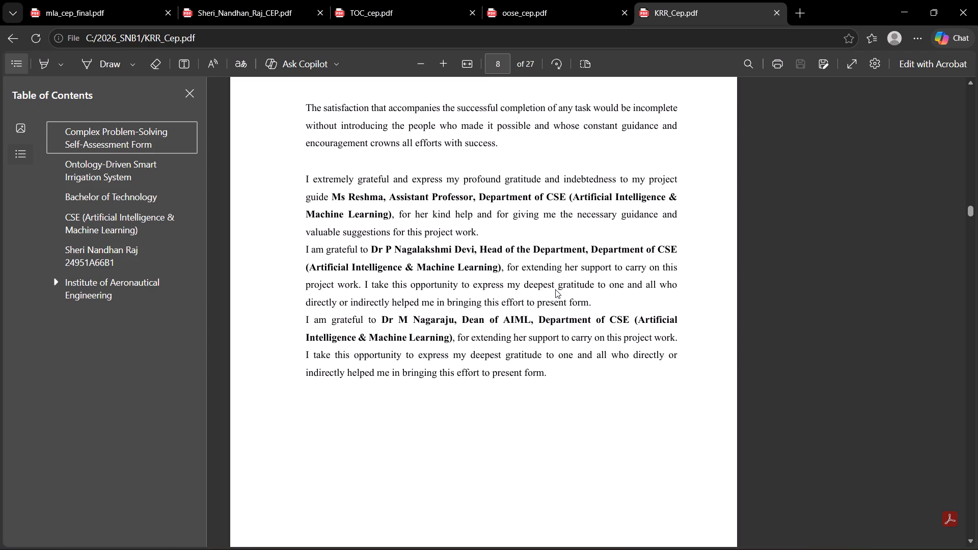
scroll(555, 289, down, 2)
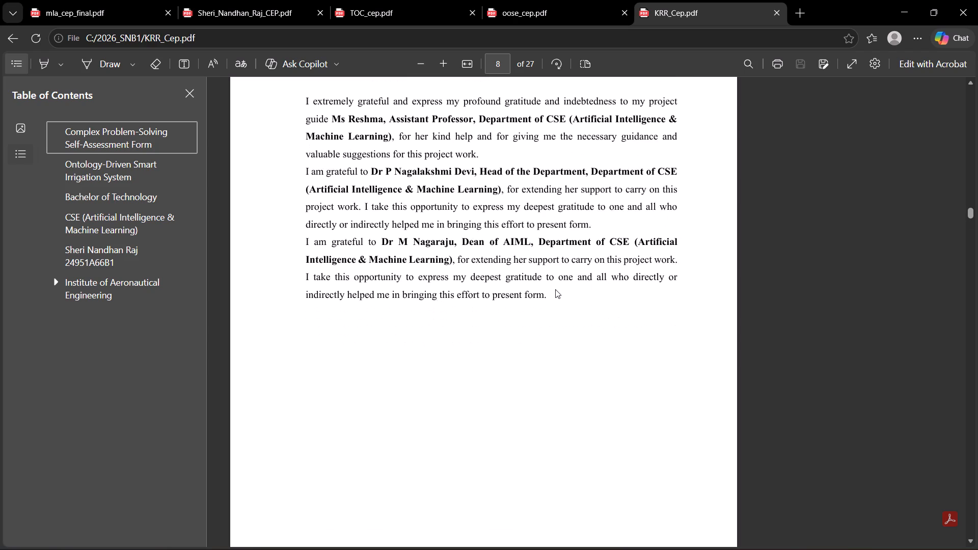
Look through the abstract, chapters and references of KRR_Cep.pdf, and return to its first page.
scroll(555, 289, down, 7)
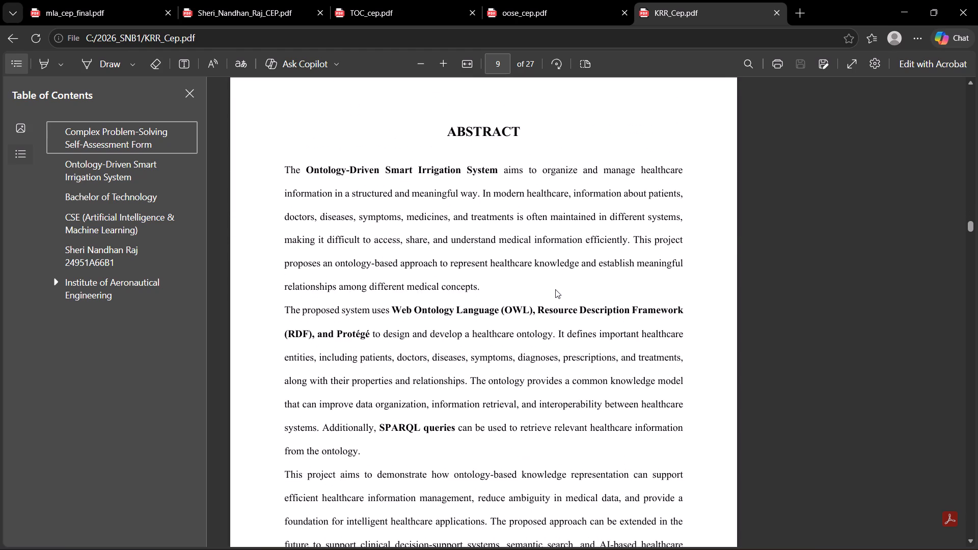
scroll(555, 289, down, 12)
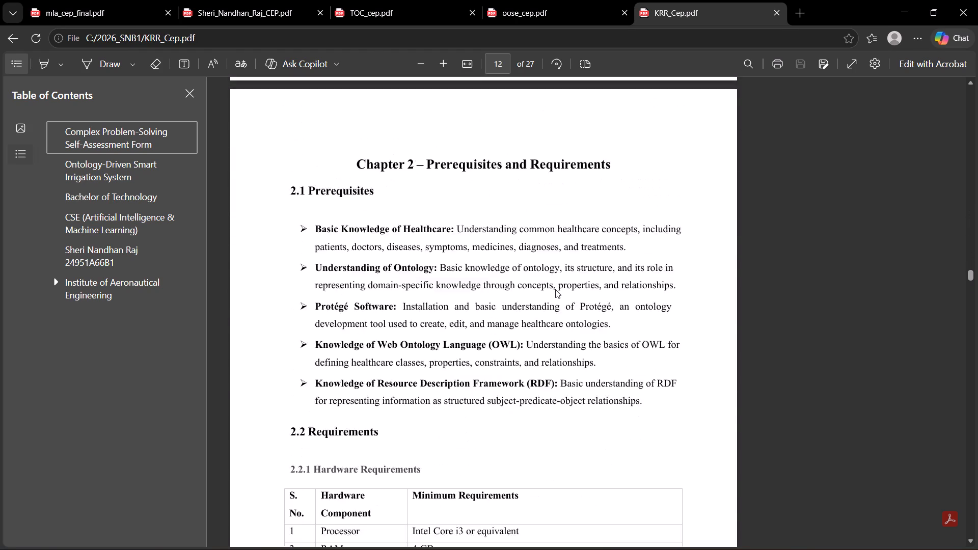
scroll(555, 289, down, 14)
scroll(555, 289, down, 12)
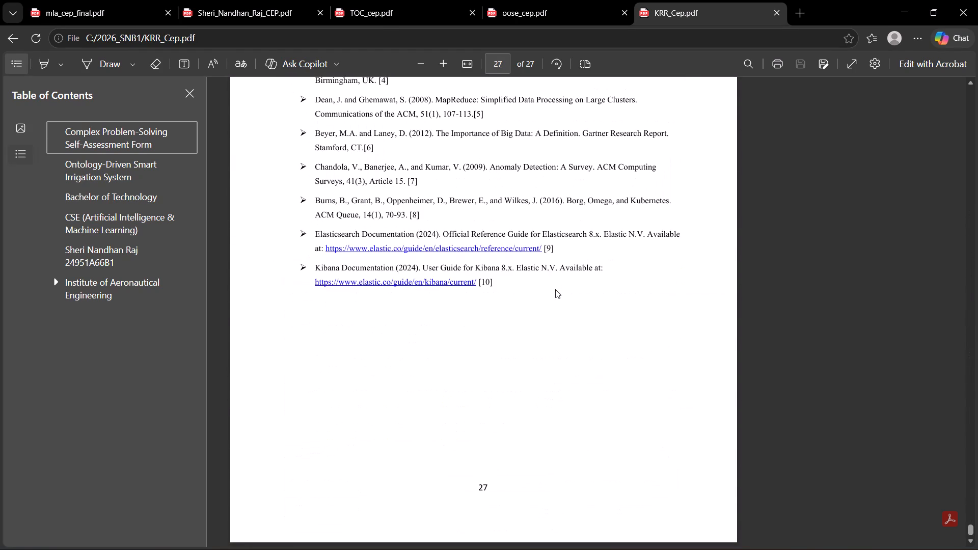
scroll(555, 289, down, 2)
scroll(555, 289, up, 20)
scroll(555, 289, up, 18)
scroll(555, 289, up, 19)
scroll(555, 289, up, 5)
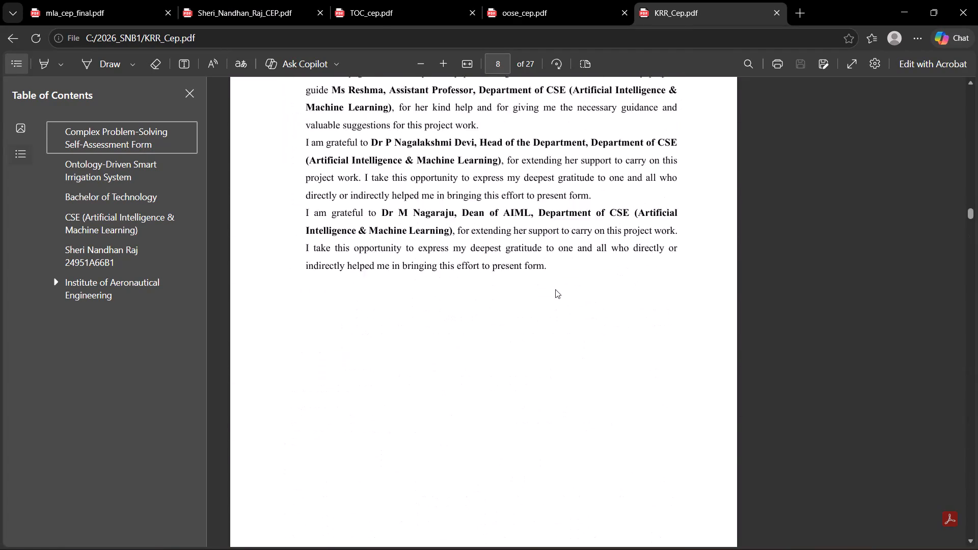
scroll(555, 289, up, 15)
scroll(555, 289, up, 6)
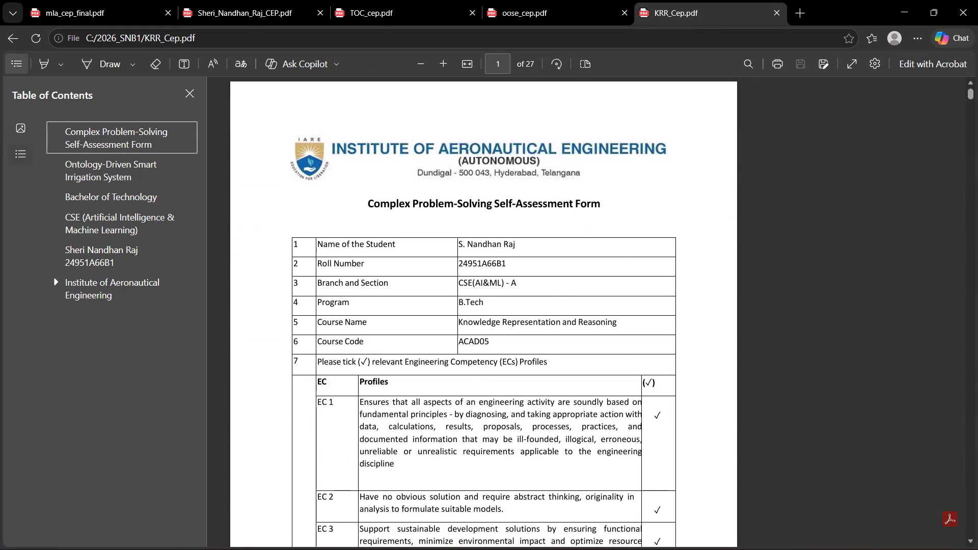
Check the self-assessment form's first page in oose_cep.pdf and glance through the other open CEP report PDFs.
click(534, 4)
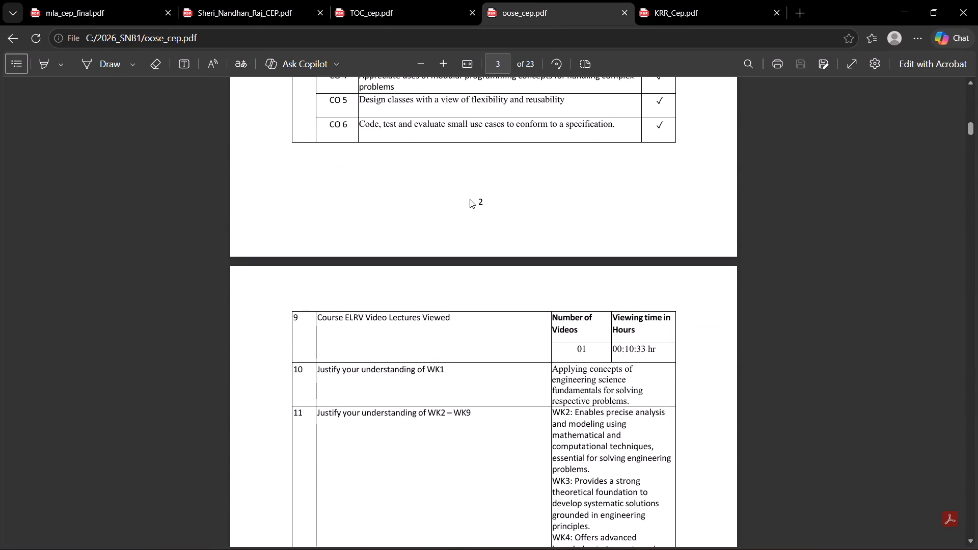
scroll(470, 199, up, 18)
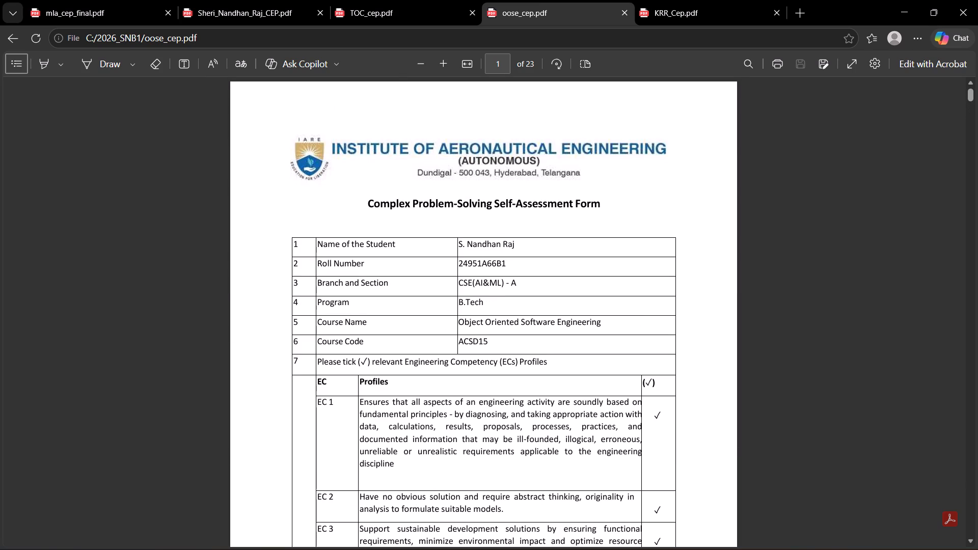
click(399, 0)
click(257, 0)
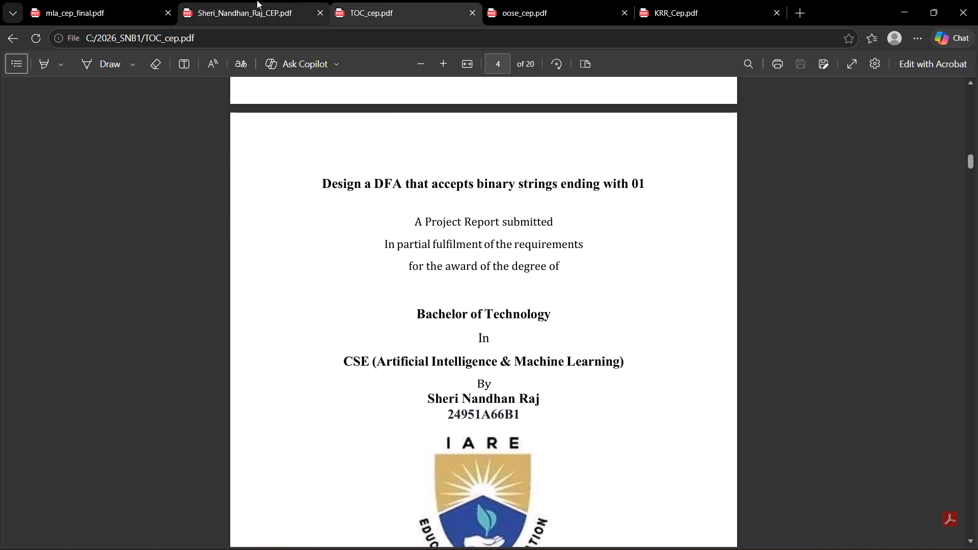
click(119, 3)
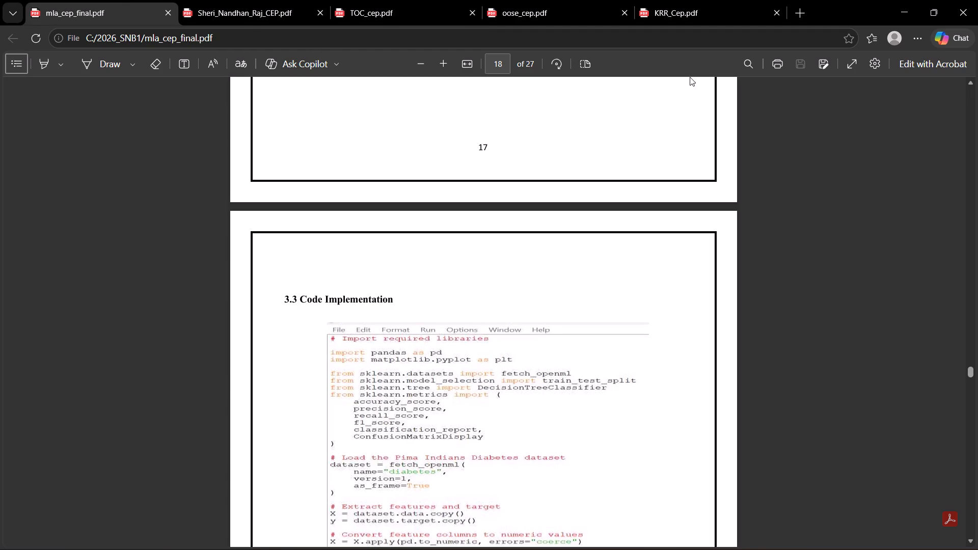
Minimize the PDF viewer, the 2026_SNB1 folder and the Word report to return to Chrome's download history.
click(897, 9)
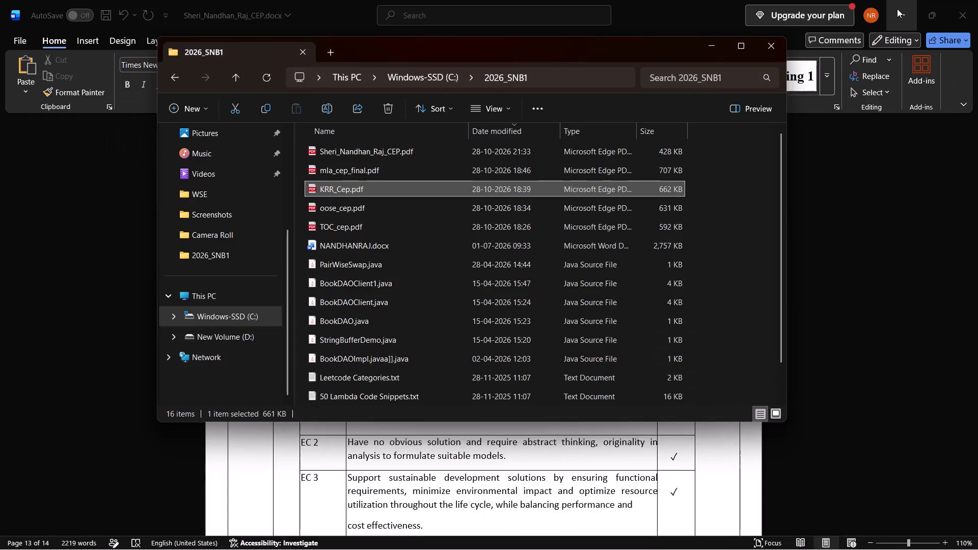
click(713, 52)
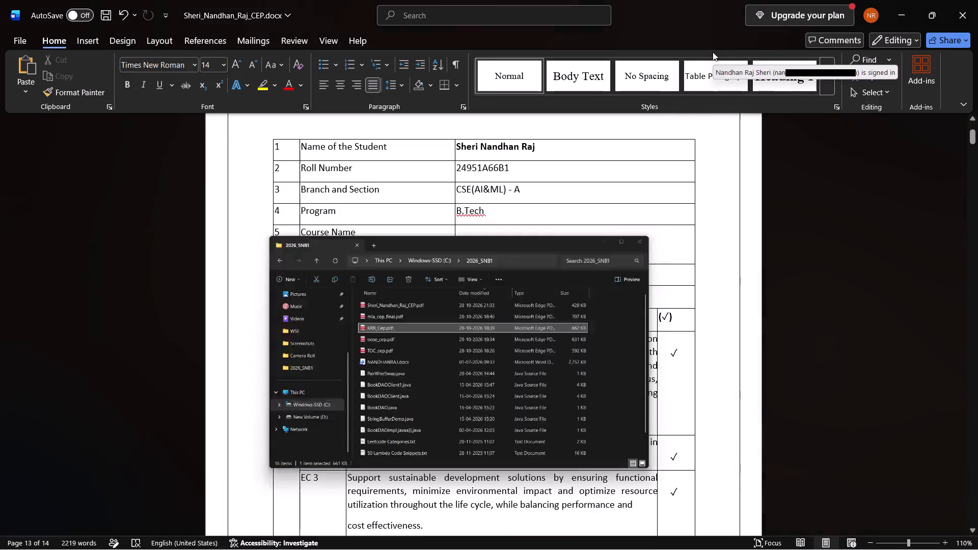
click(888, 7)
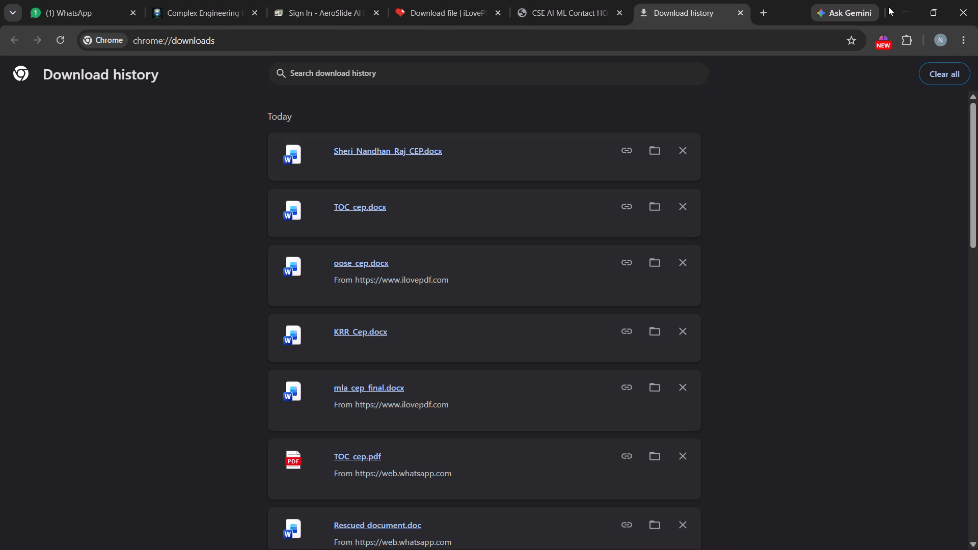